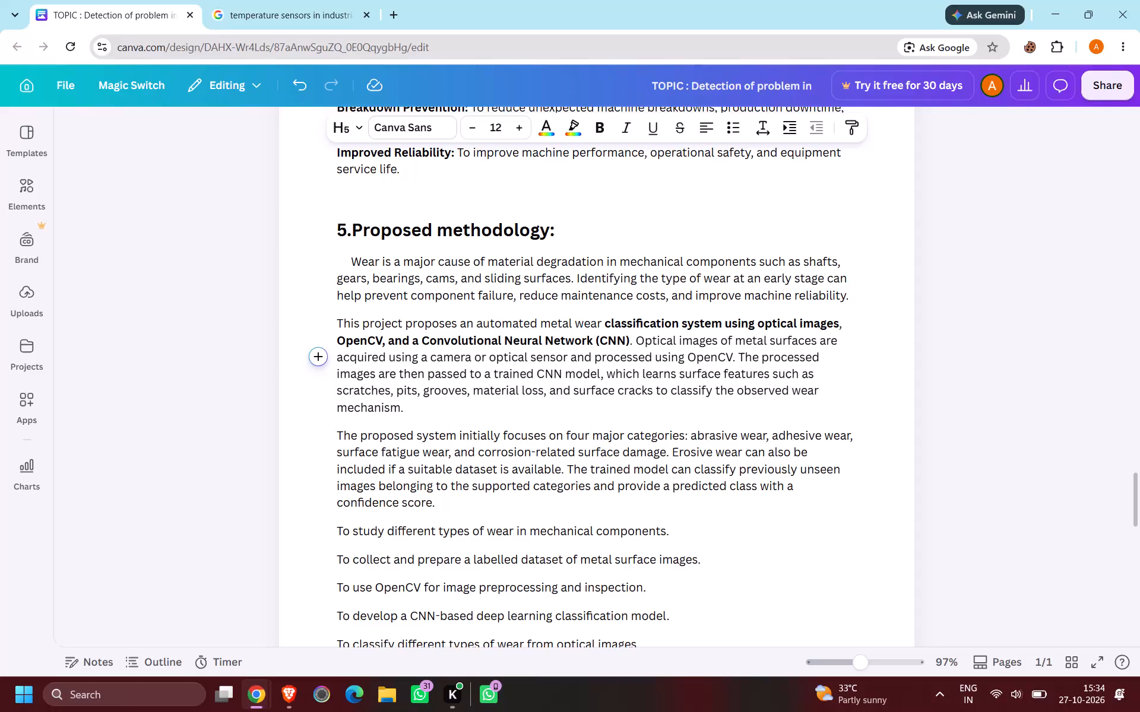
Bold the sentence "Optical images of metal surfaces are acquired using a camera or optical sensor and processed using OpenCV" in the Proposed methodology section.
left_click_drag(636, 341, 731, 357)
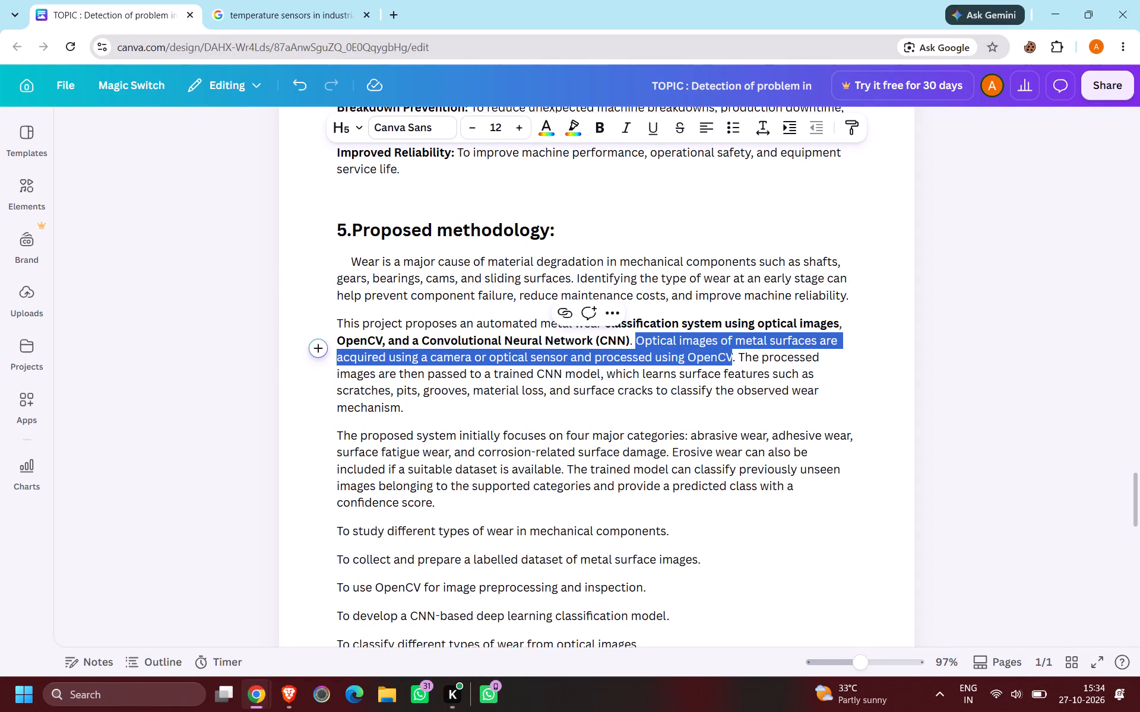
left_click(600, 129)
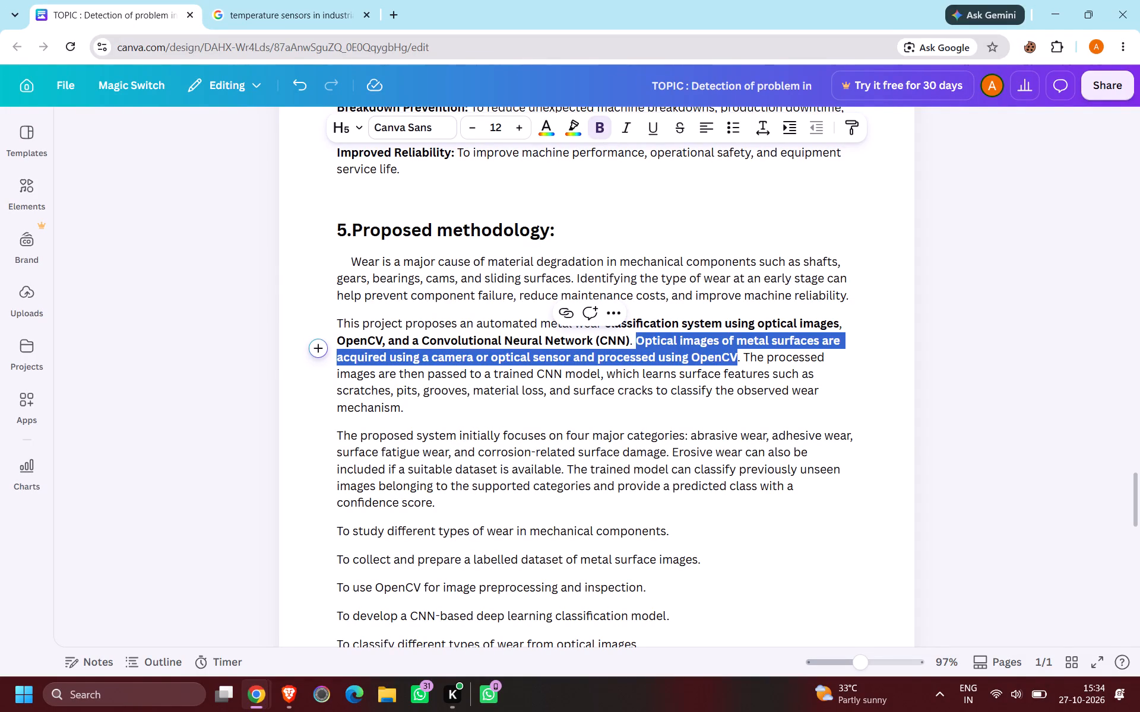
left_click(855, 400)
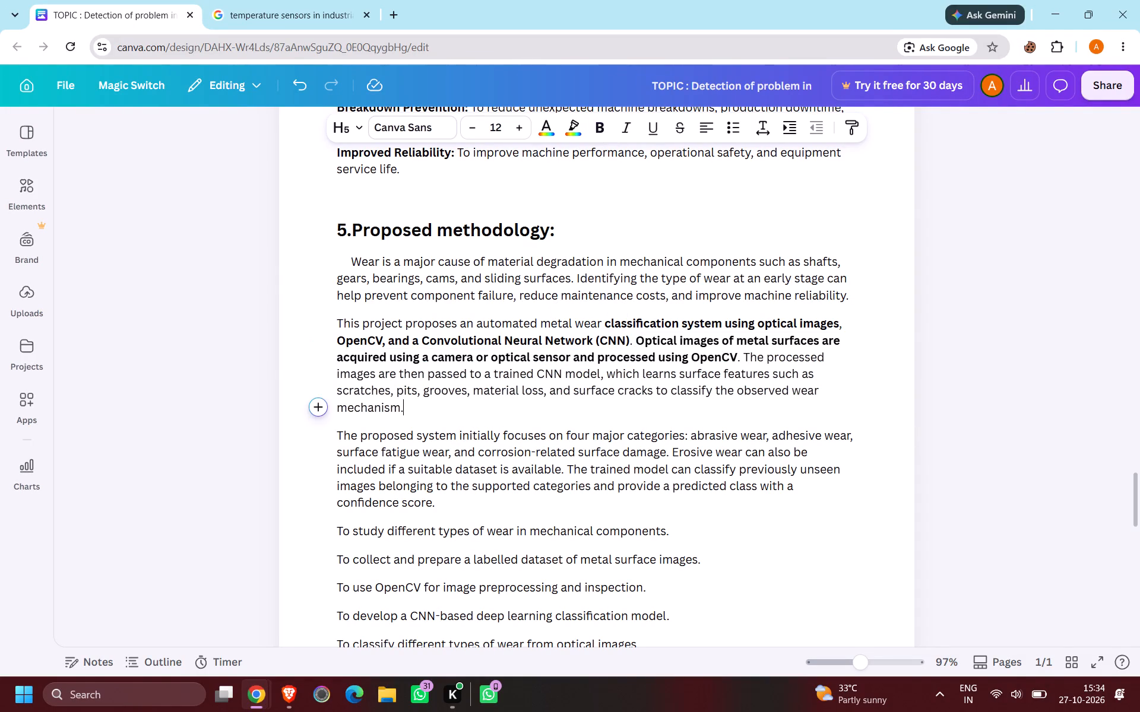
Enclose the bold "Optical images of metal surfaces…" sentence in double quotation marks, with the opening mark bold too.
left_click(638, 337)
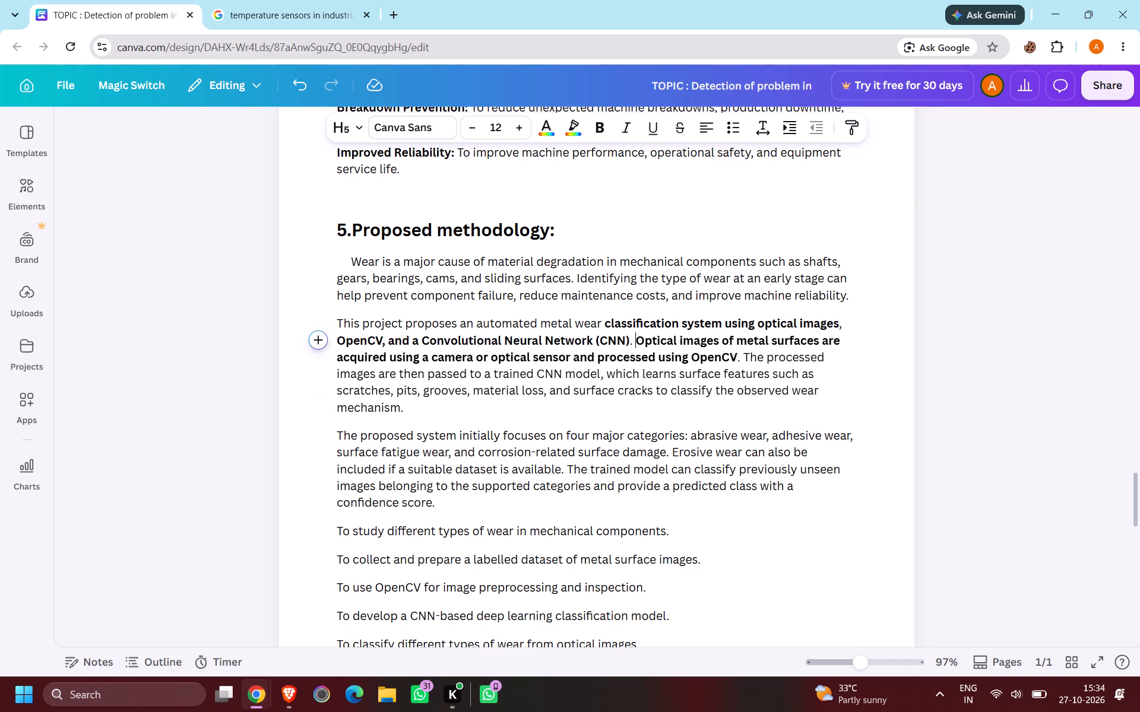
key("shift+quotedbl")
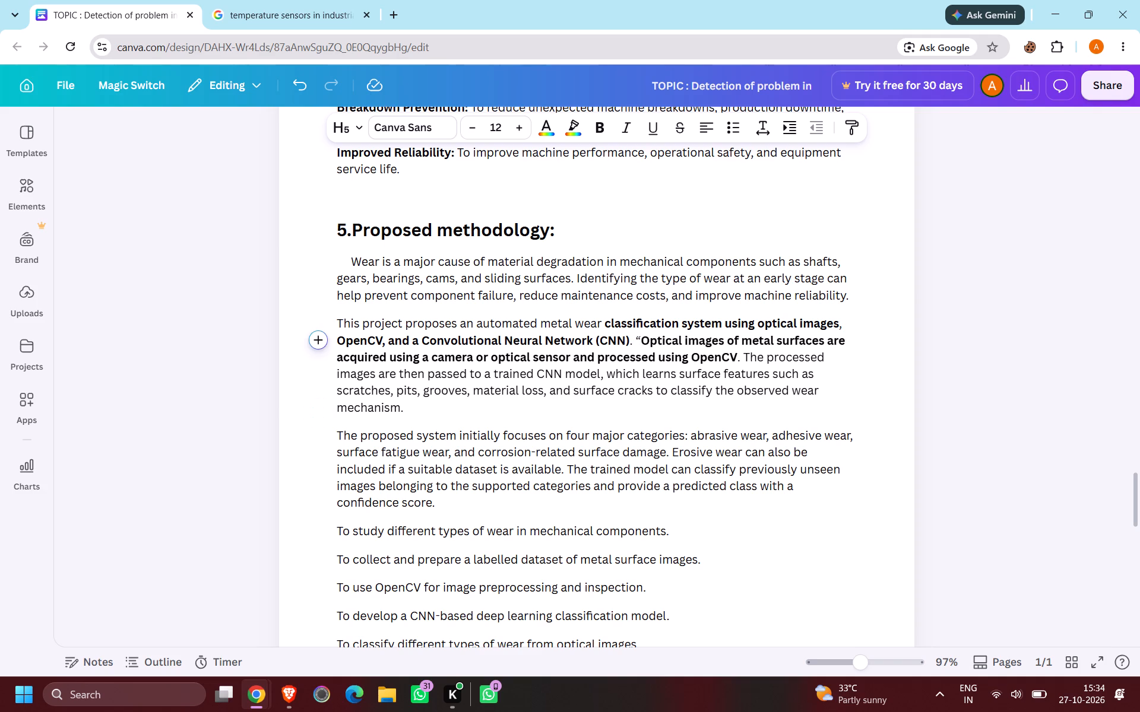
left_click(735, 358)
key("shift+quotedbl")
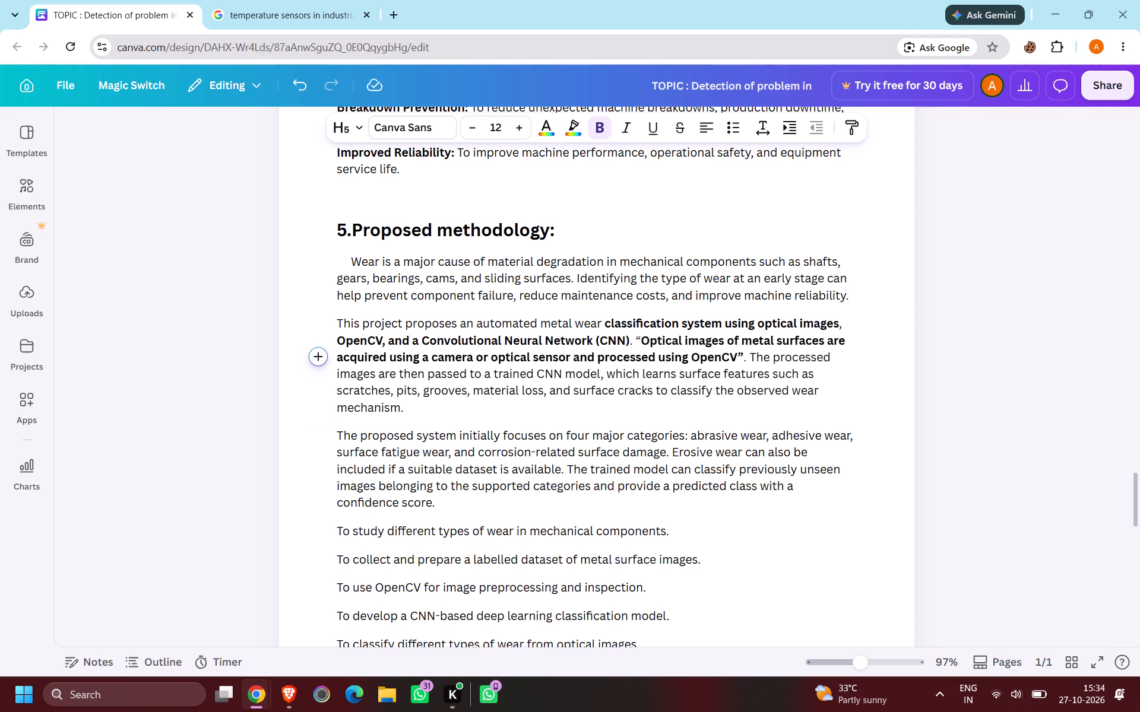
left_click(639, 334)
key("BackSpace")
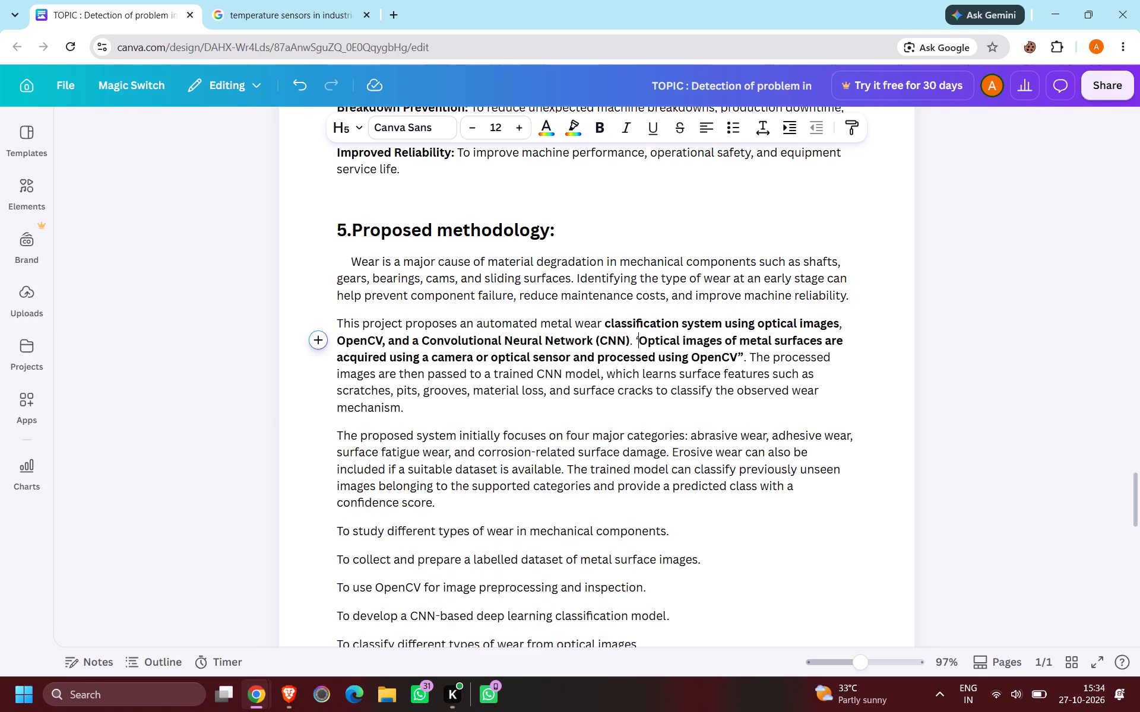
key("BackSpace")
key("shift+quotedbl")
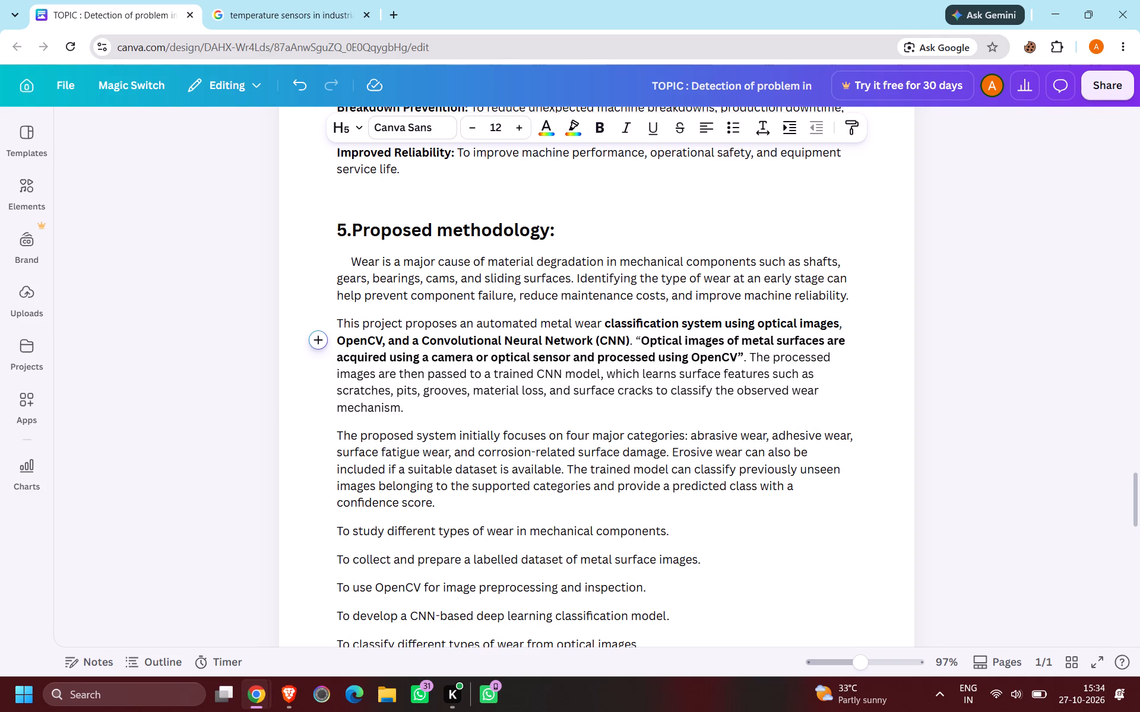
left_click_drag(640, 337, 632, 338)
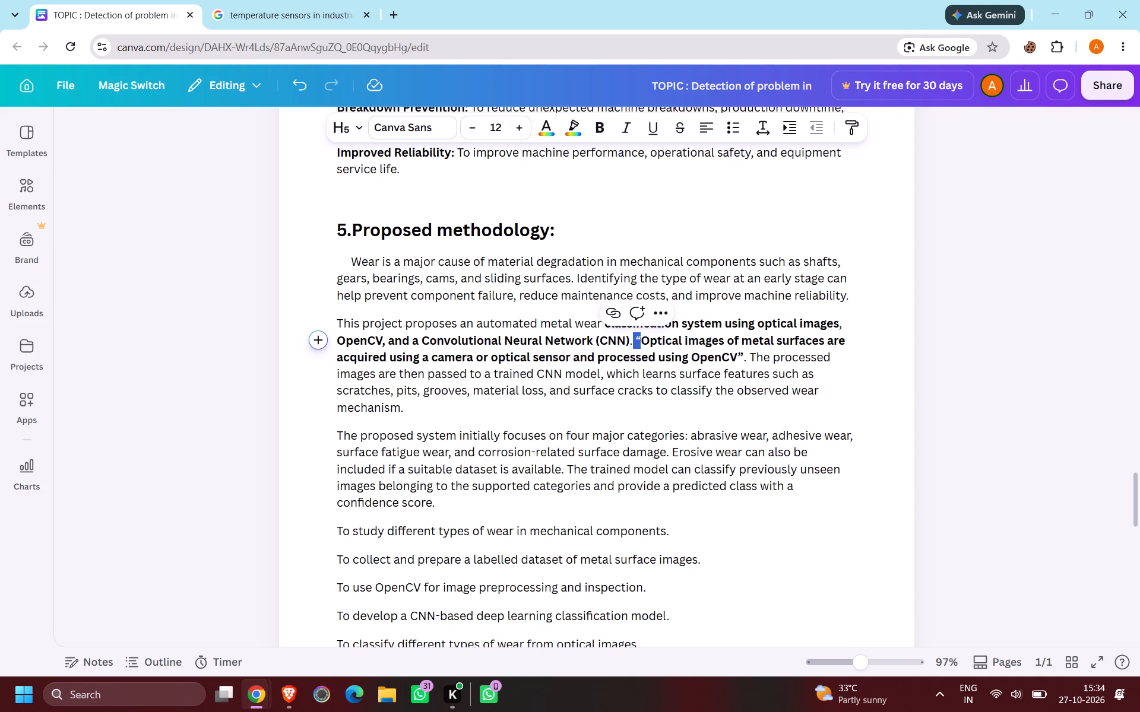
left_click(600, 129)
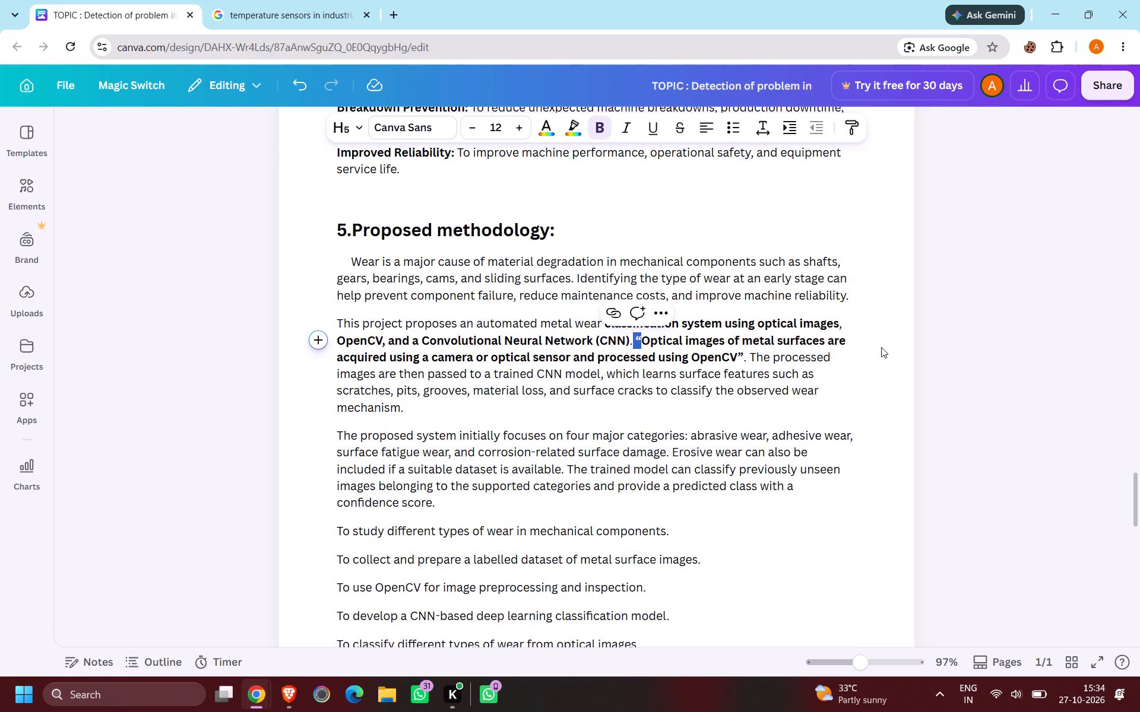
left_click(881, 347)
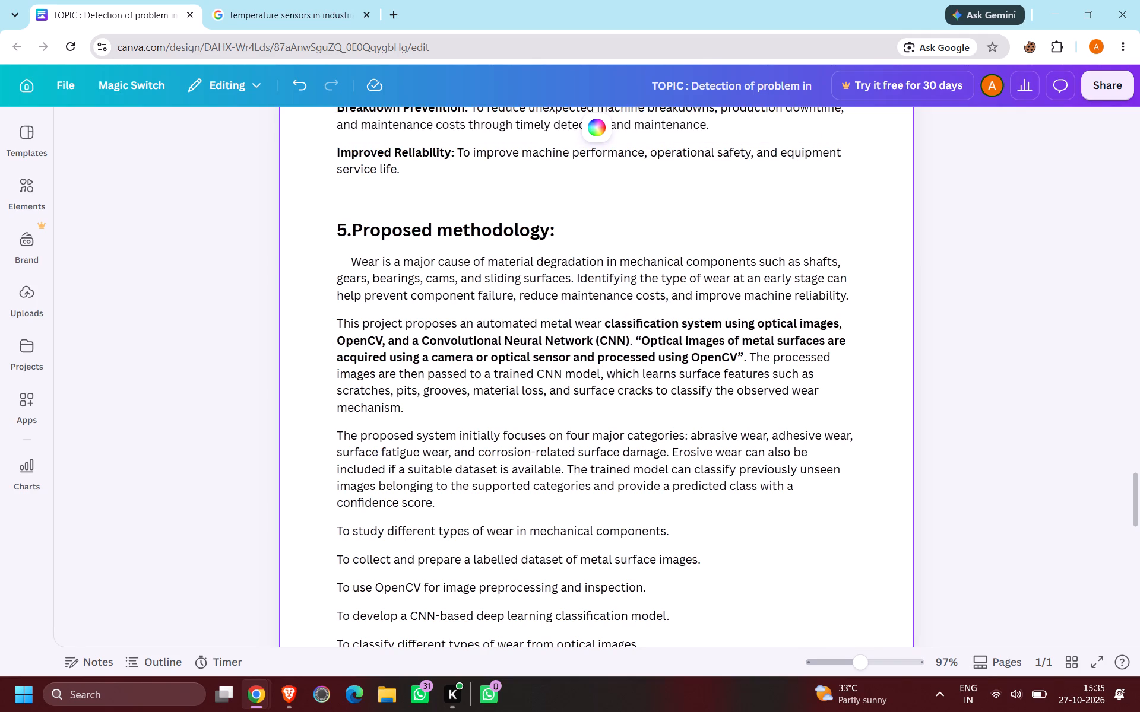
Bold the phrase "The proposed system initially focuses on four major categories" at the start of the third methodology paragraph.
scroll(537, 388, "down", 3)
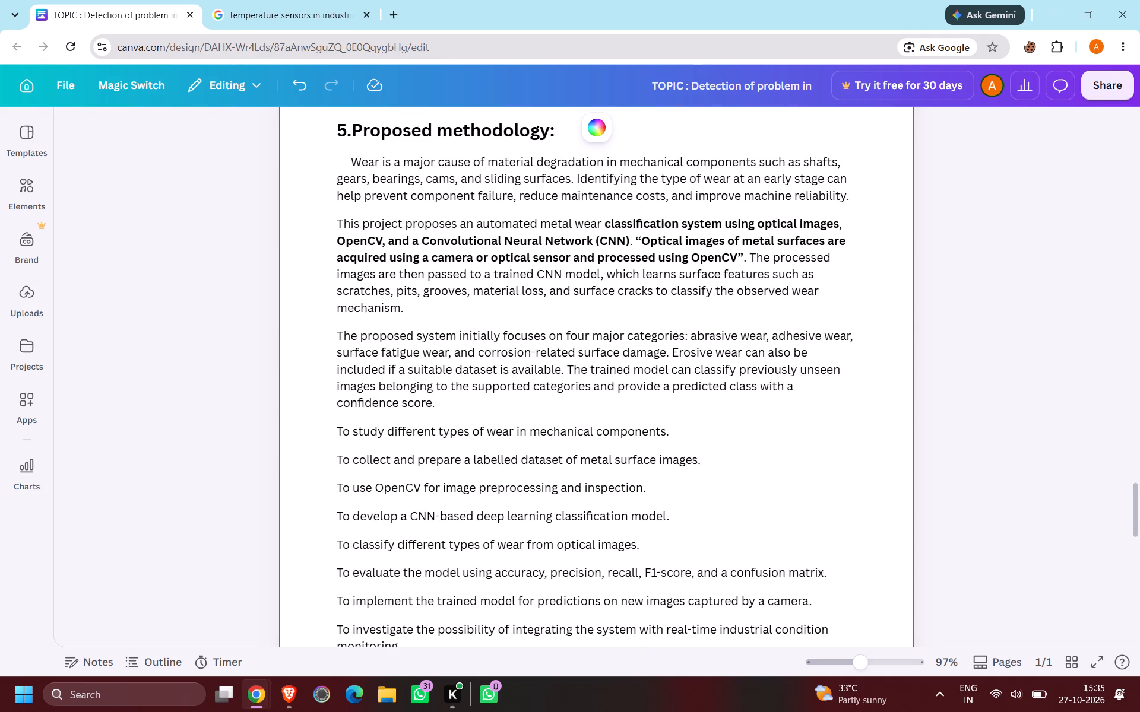
scroll(442, 412, "down", 1)
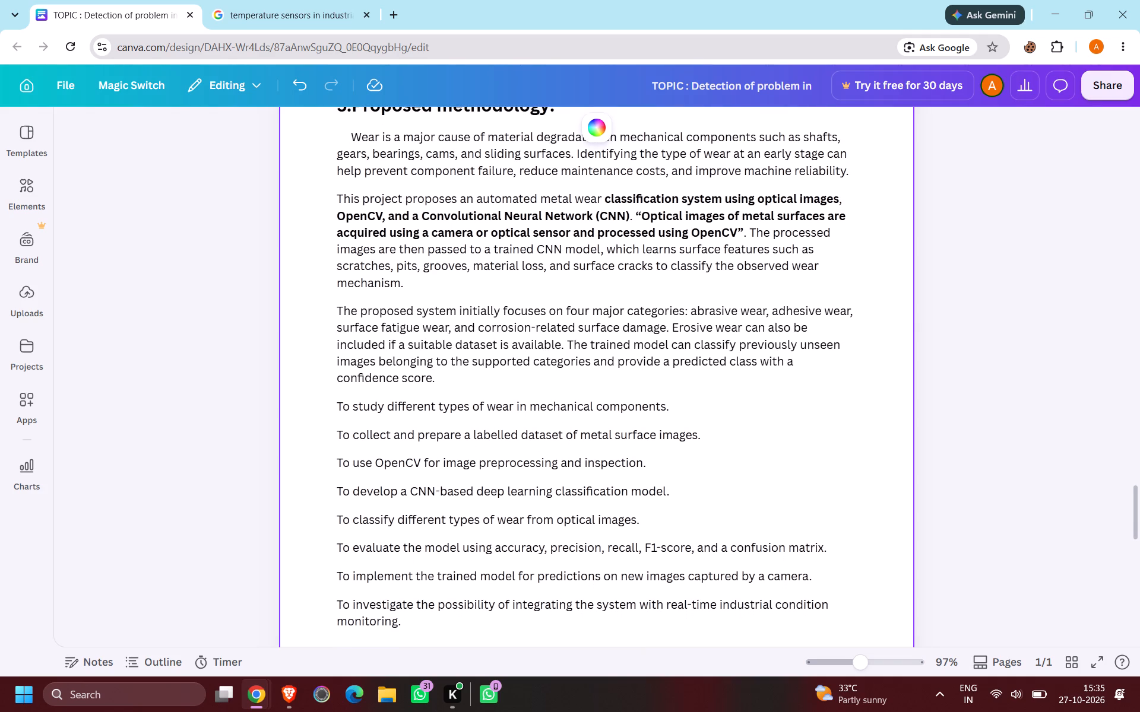
left_click_drag(336, 310, 685, 314)
left_click(598, 122)
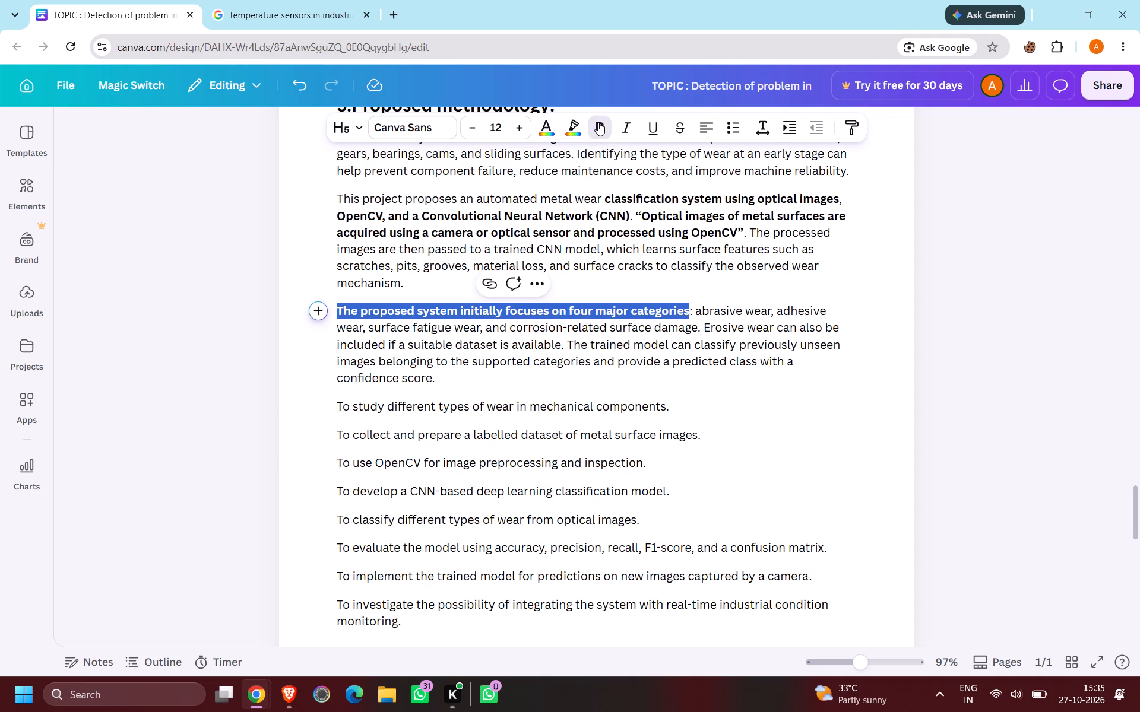
Push the text starting at "abrasive wear" onto its own line by adding spaces after the "four major categories:" phrase.
left_click(698, 307)
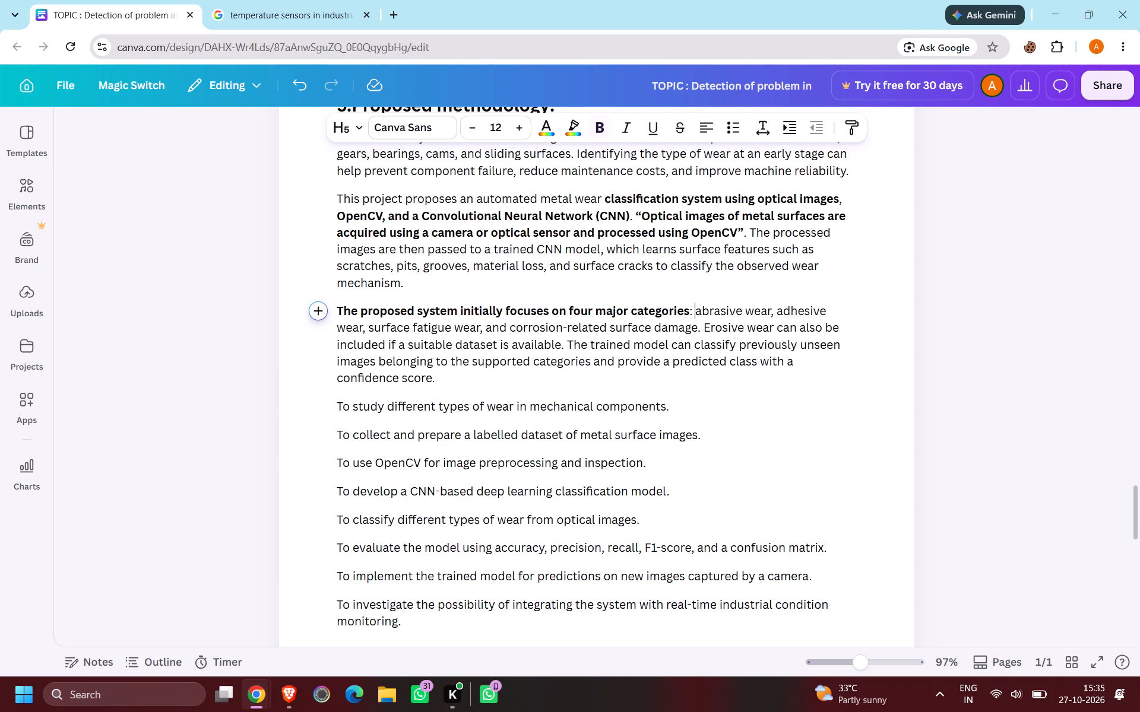
key("space")
key("space")
key("space")
key("space")
key("space")
key("space")
key("space")
key("space")
key("space")
key("space")
key("space")
key("space")
key("space")
key("space")
key("space")
key("space")
key("space")
key("space")
key("space")
key("space")
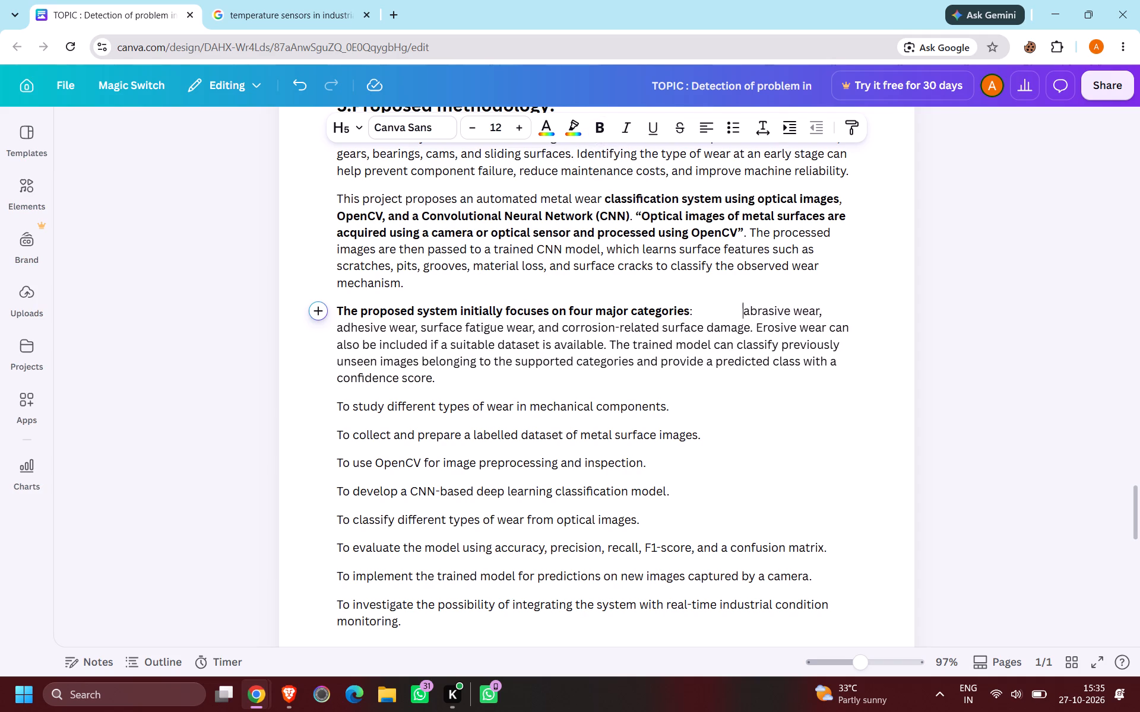
key("space")
key("space")
key("space")
key("space")
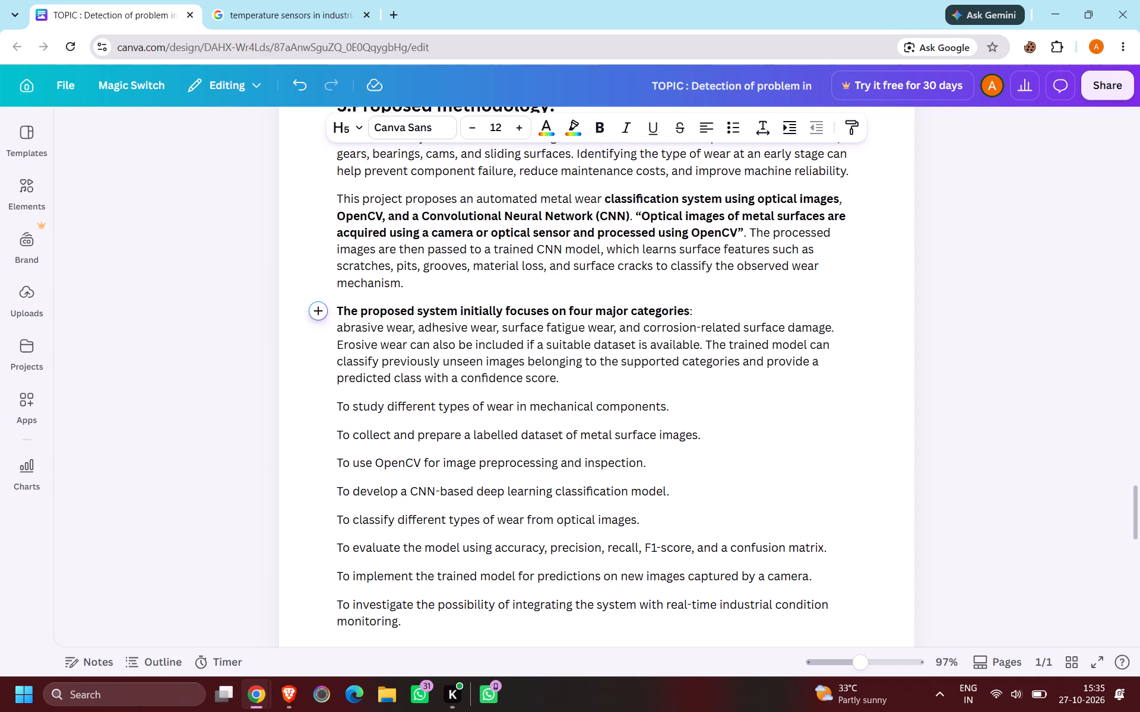
Review the document from the Proposed methodology section through the vibration, acoustic emission and temperature sensor entries.
scroll(771, 370, "up", 3)
scroll(771, 370, "down", 1)
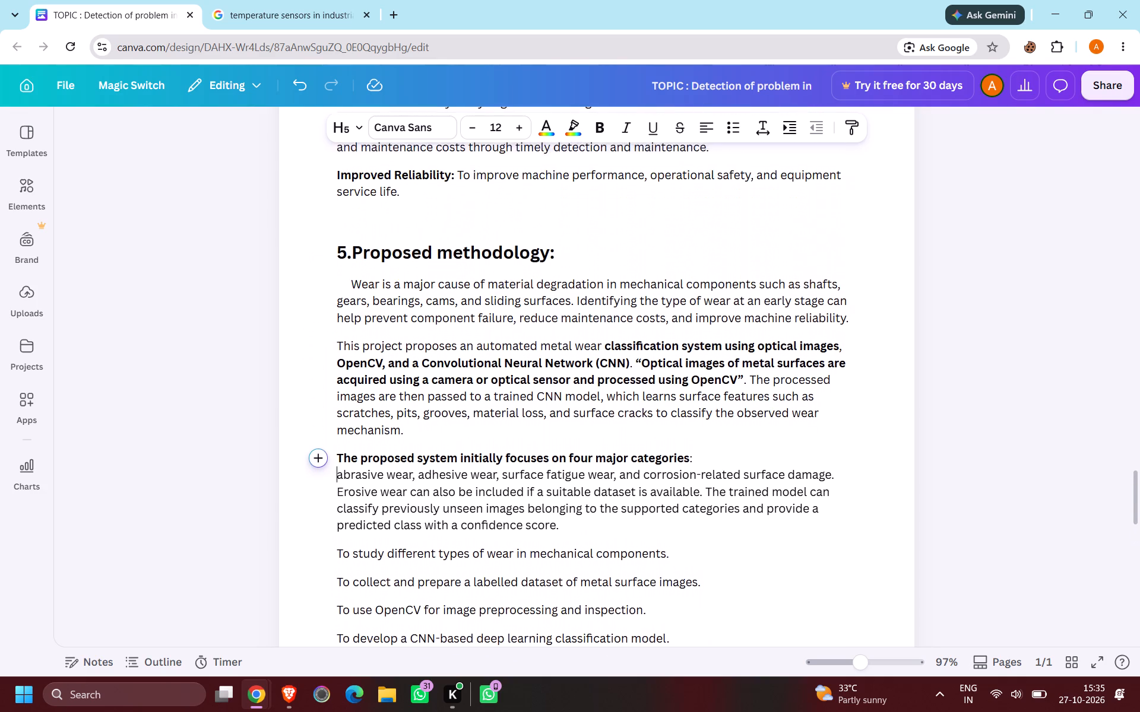
scroll(771, 370, "down", 8)
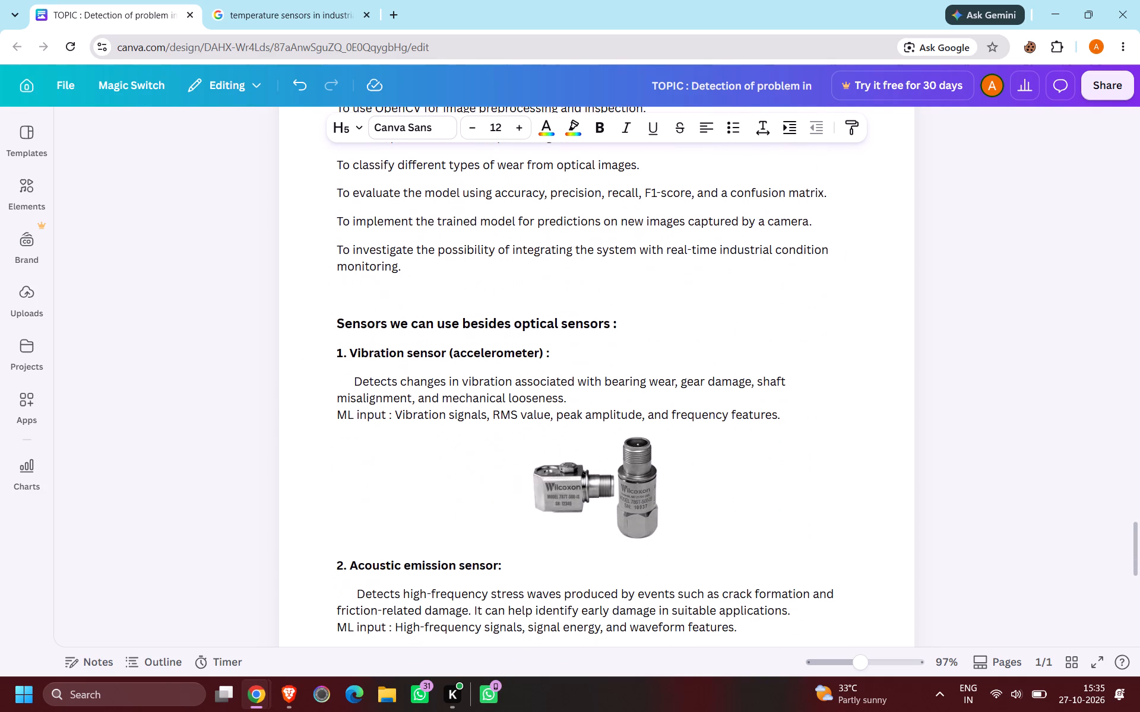
scroll(771, 370, "up", 1)
scroll(771, 370, "down", 2)
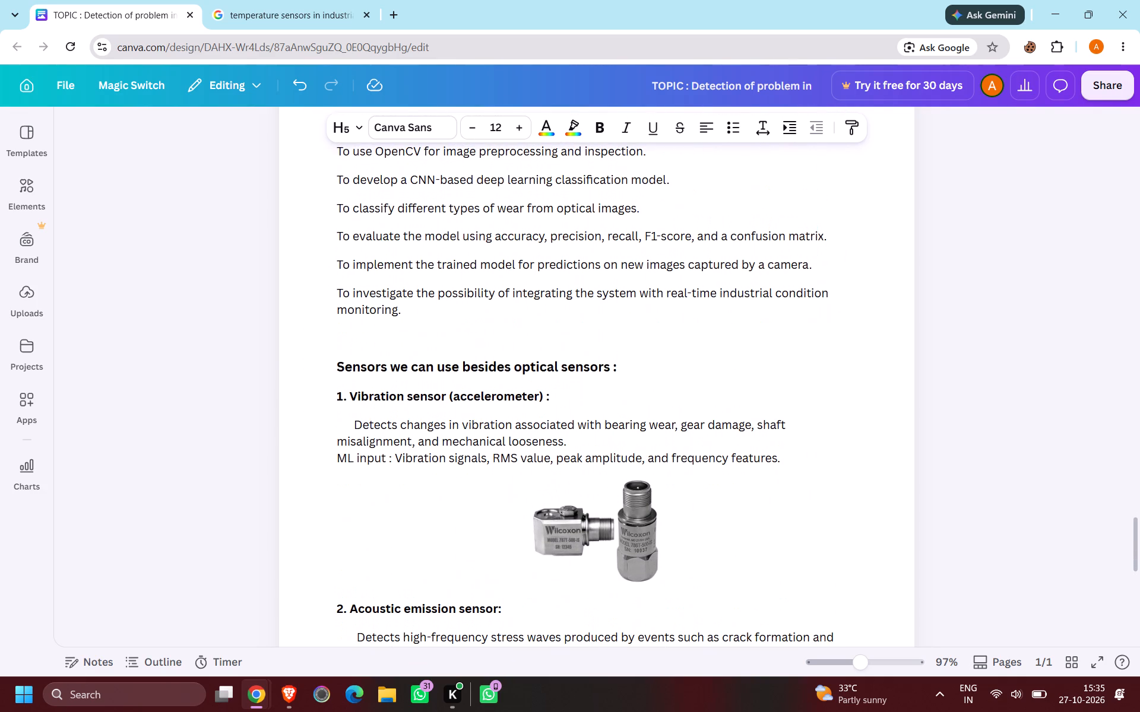
left_click(620, 364)
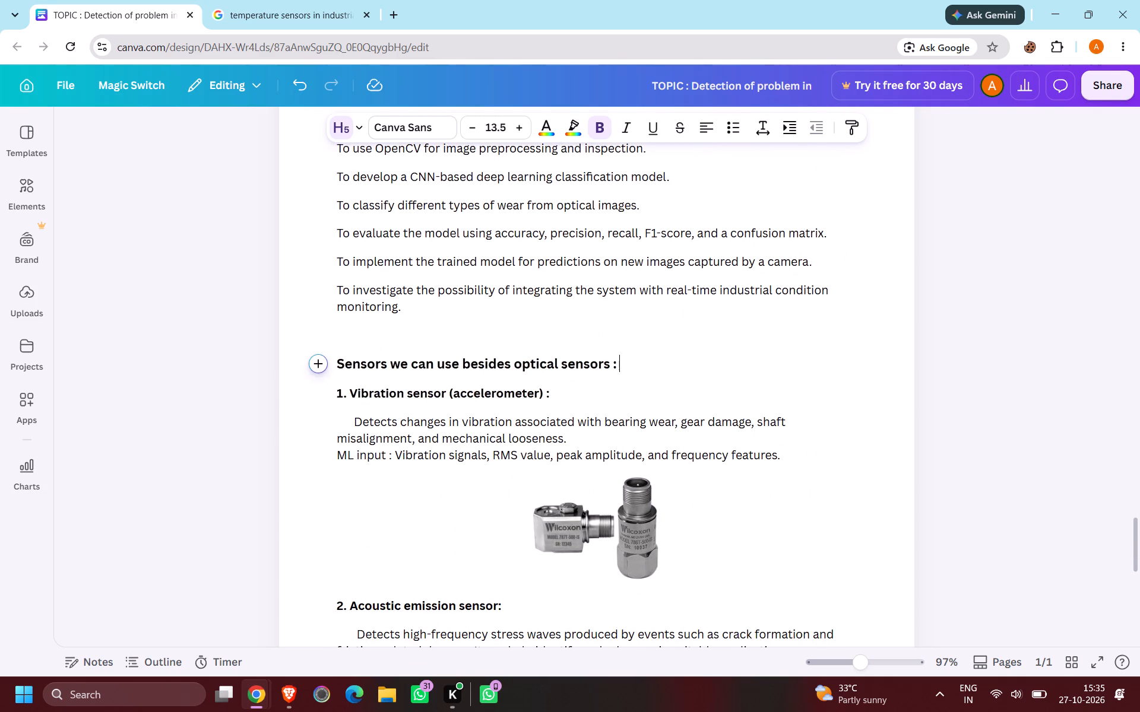
scroll(620, 364, "down", 6)
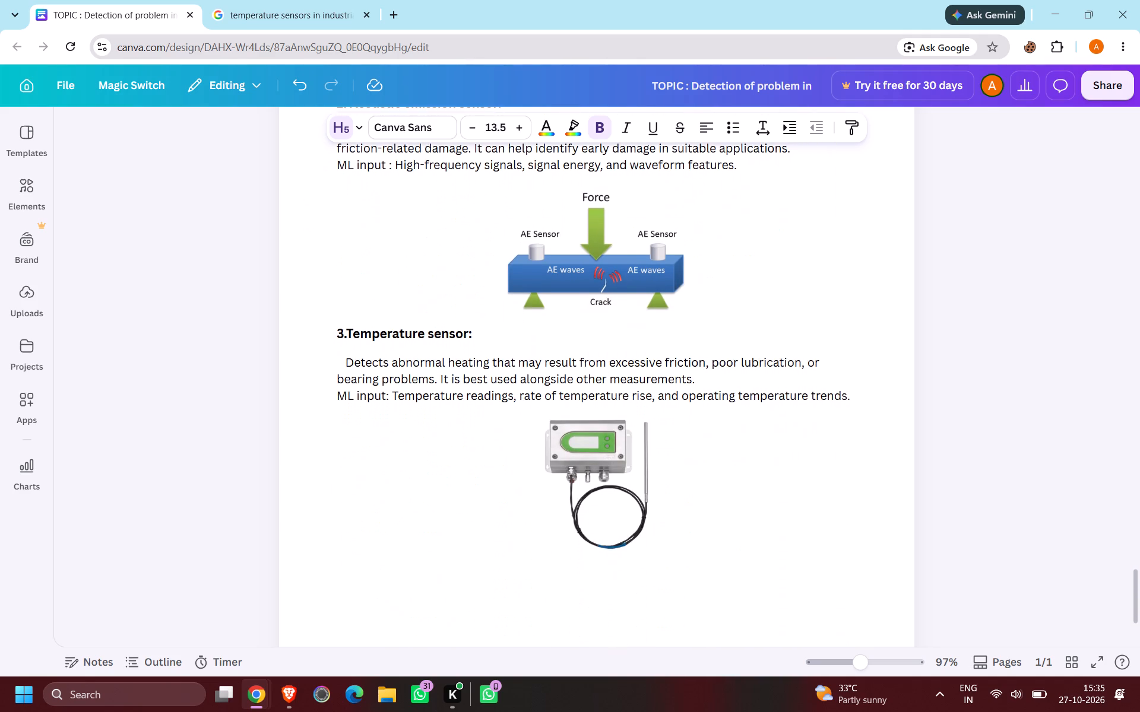
scroll(620, 364, "down", 1)
Place the text cursor on the blank line below the temperature sensor image.
left_click(401, 518)
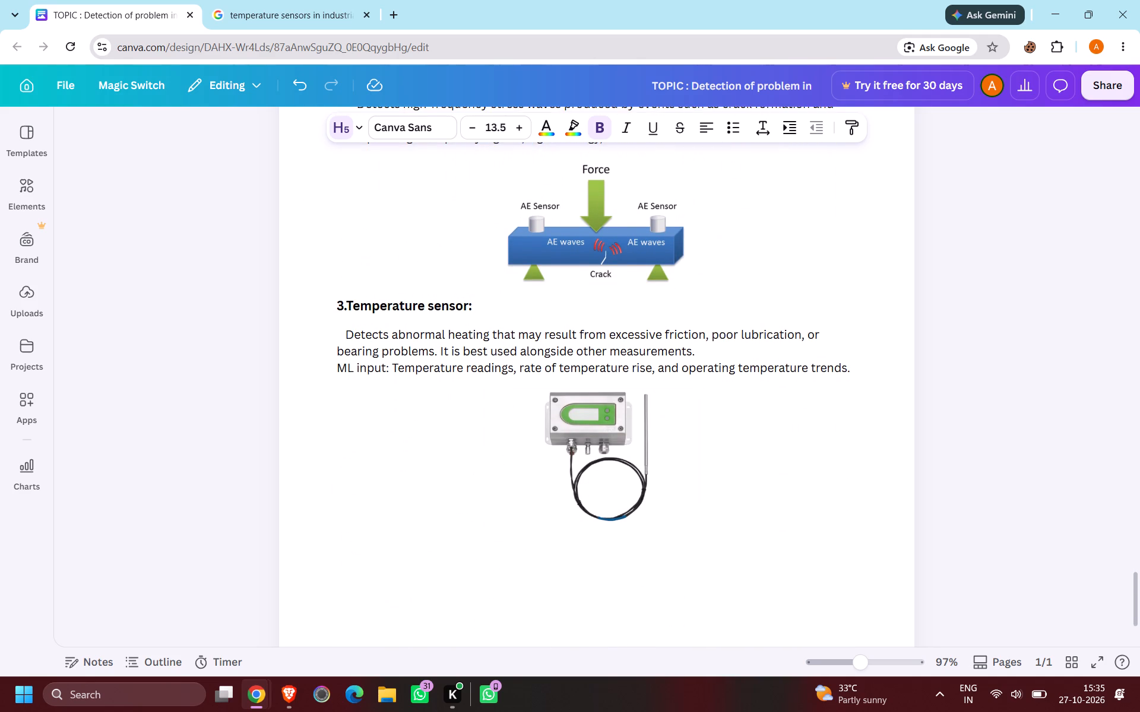
left_click(380, 546)
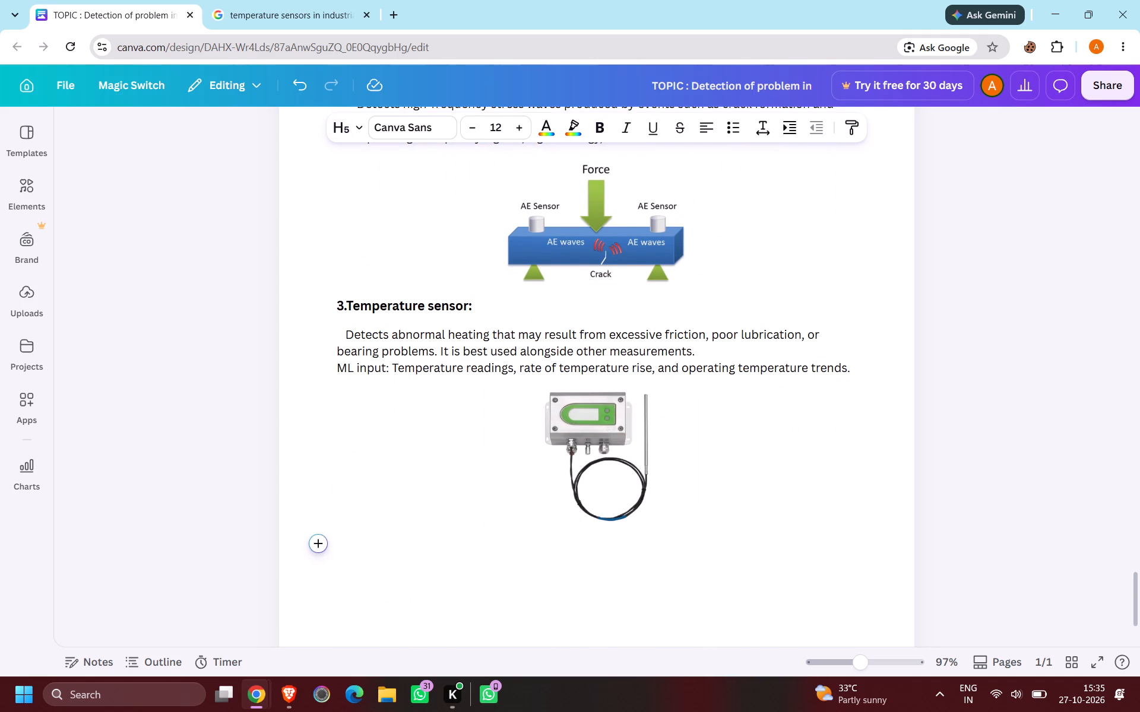
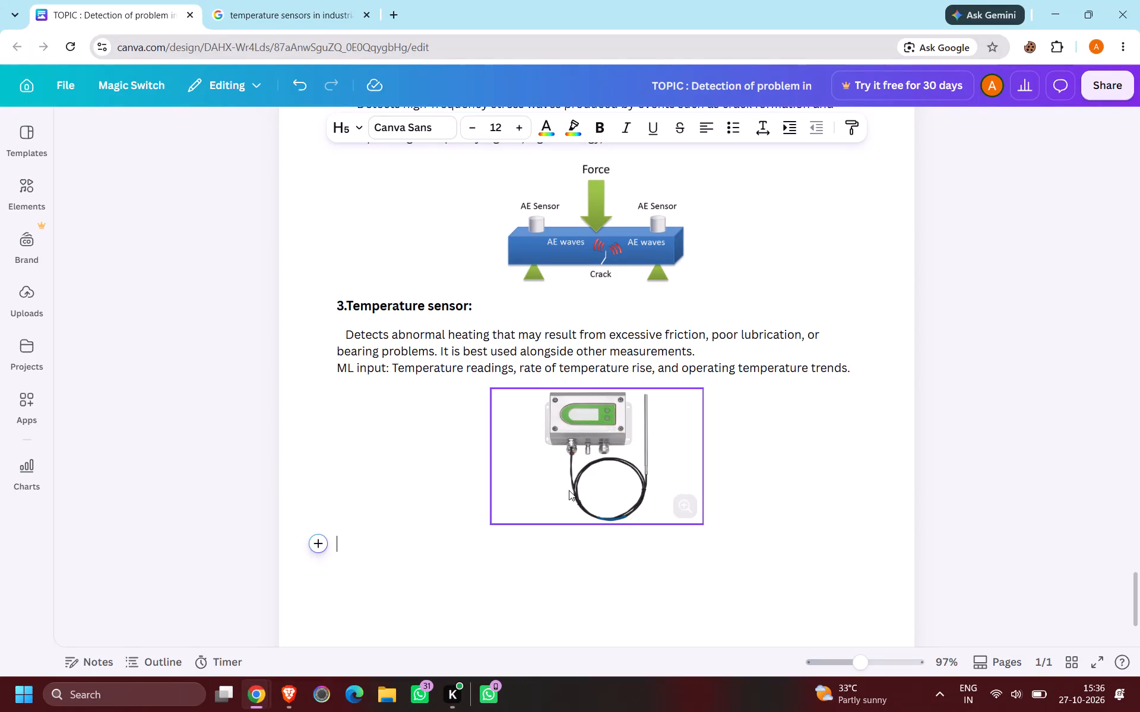
Look over the vibration, acoustic emission and temperature sensor entries above the blank line at the document's end.
scroll(572, 487, "down", 1)
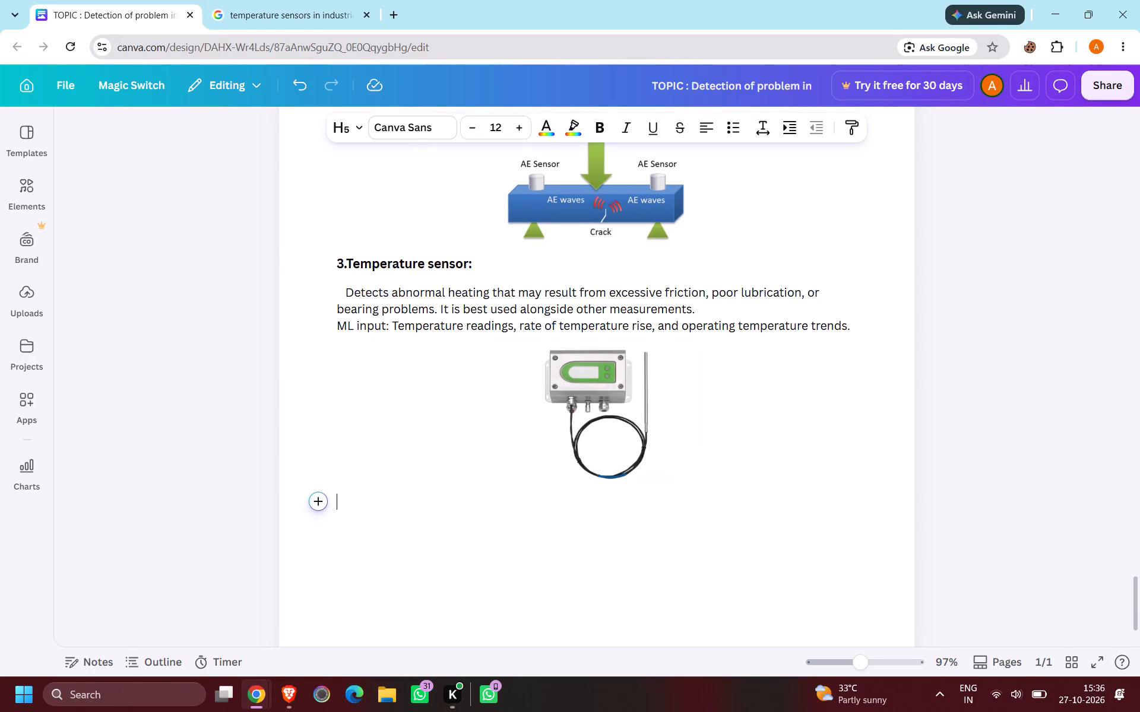
scroll(330, 508, "right", 1)
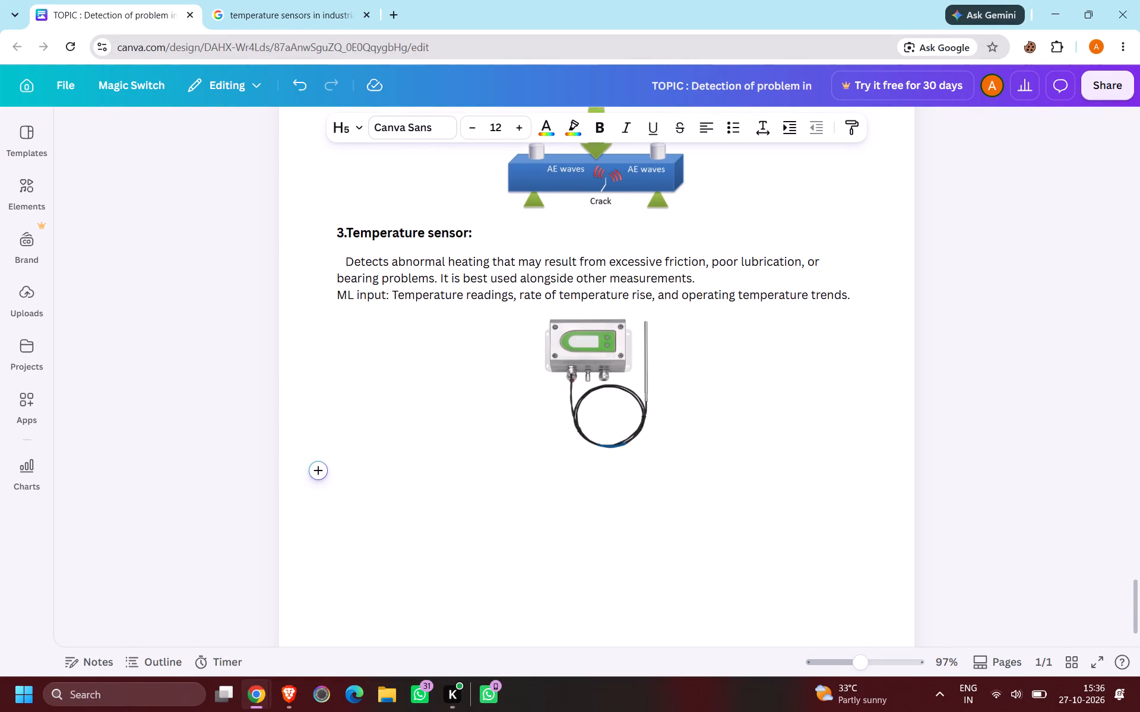
scroll(330, 508, "right", 1)
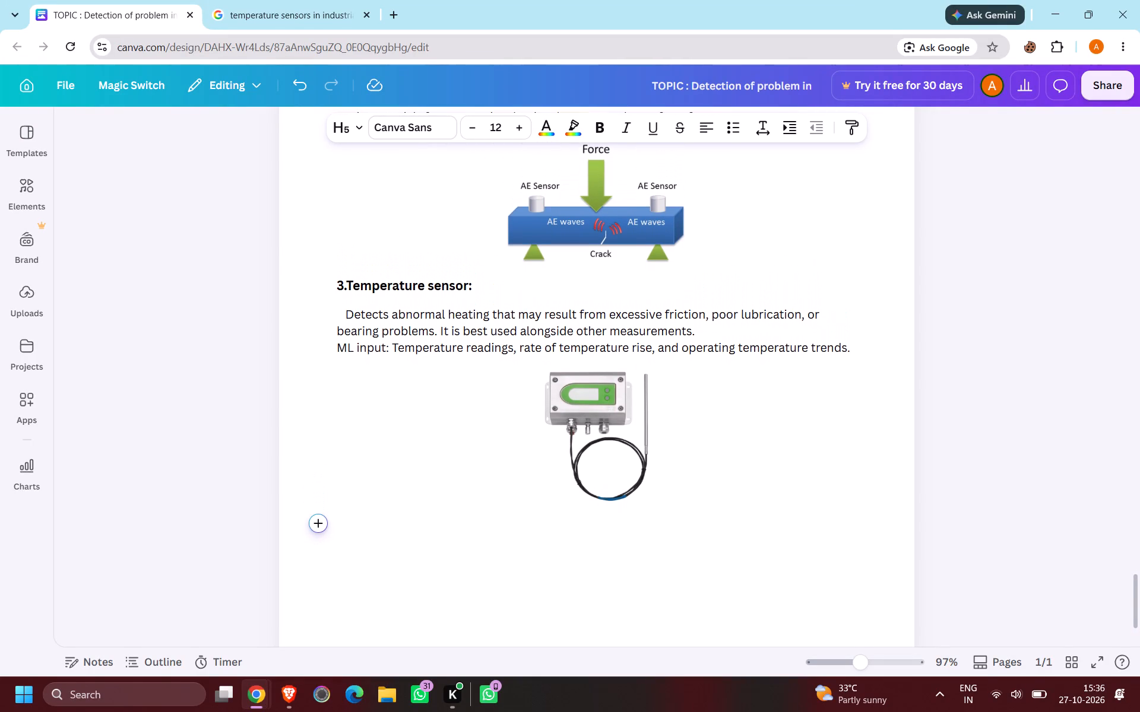
scroll(330, 508, "right", 2)
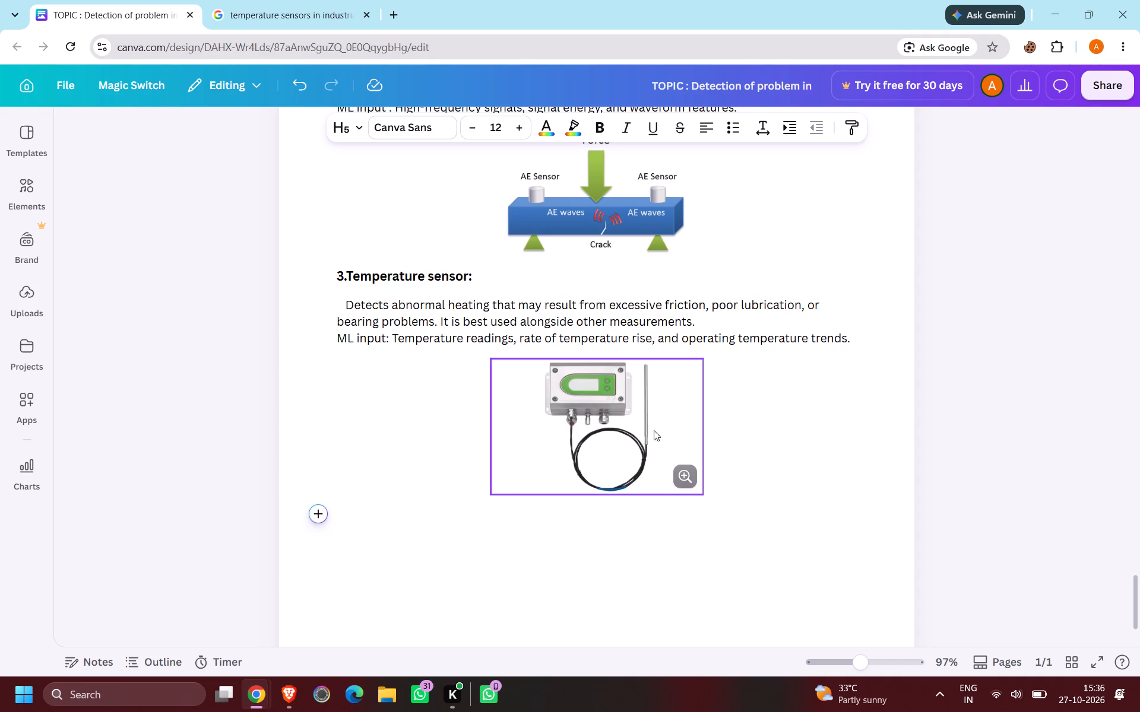
scroll(399, 369, "up", 2)
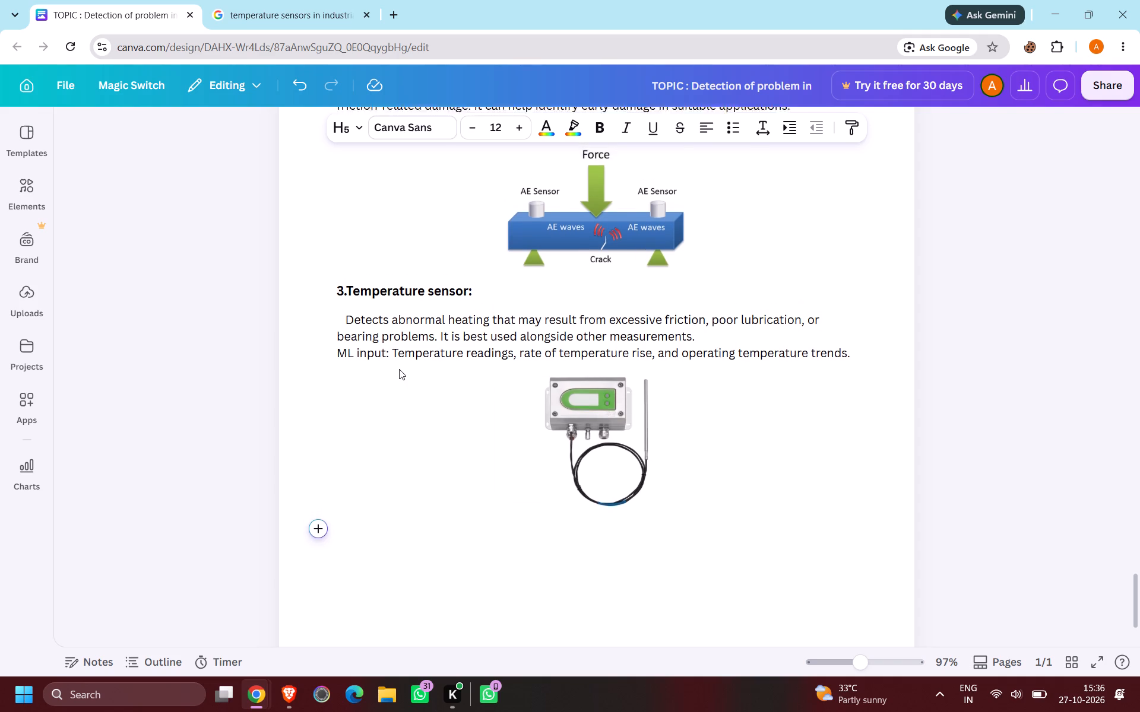
scroll(399, 369, "up", 6)
scroll(399, 369, "down", 1)
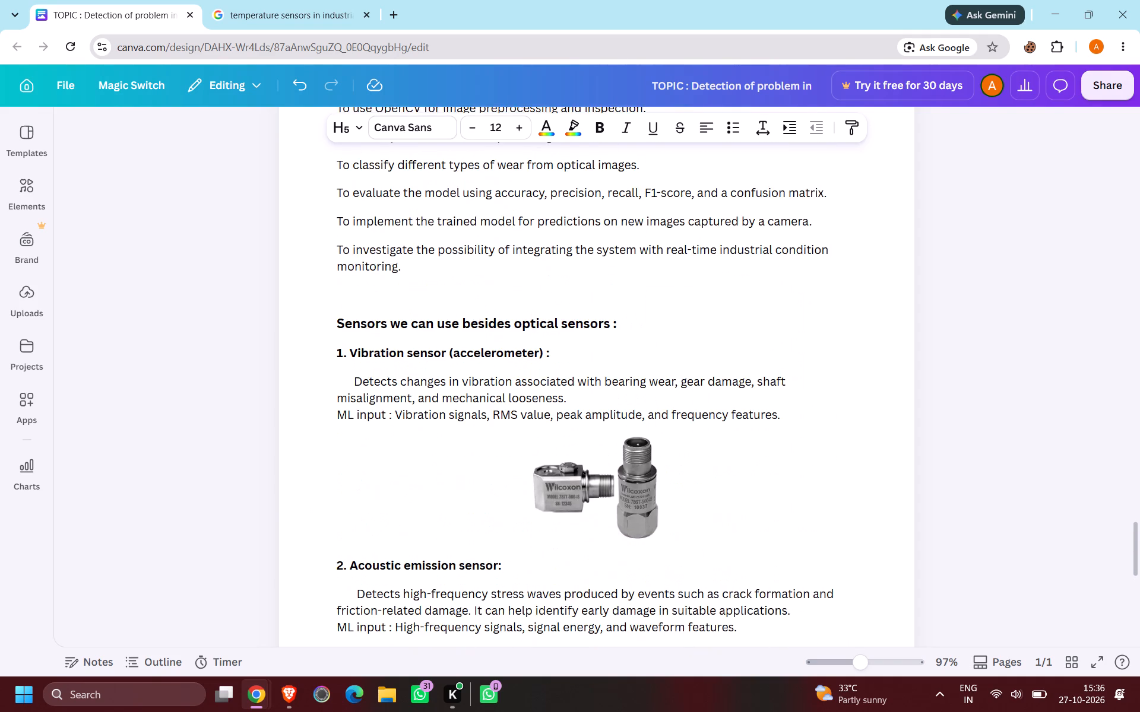
scroll(399, 369, "down", 5)
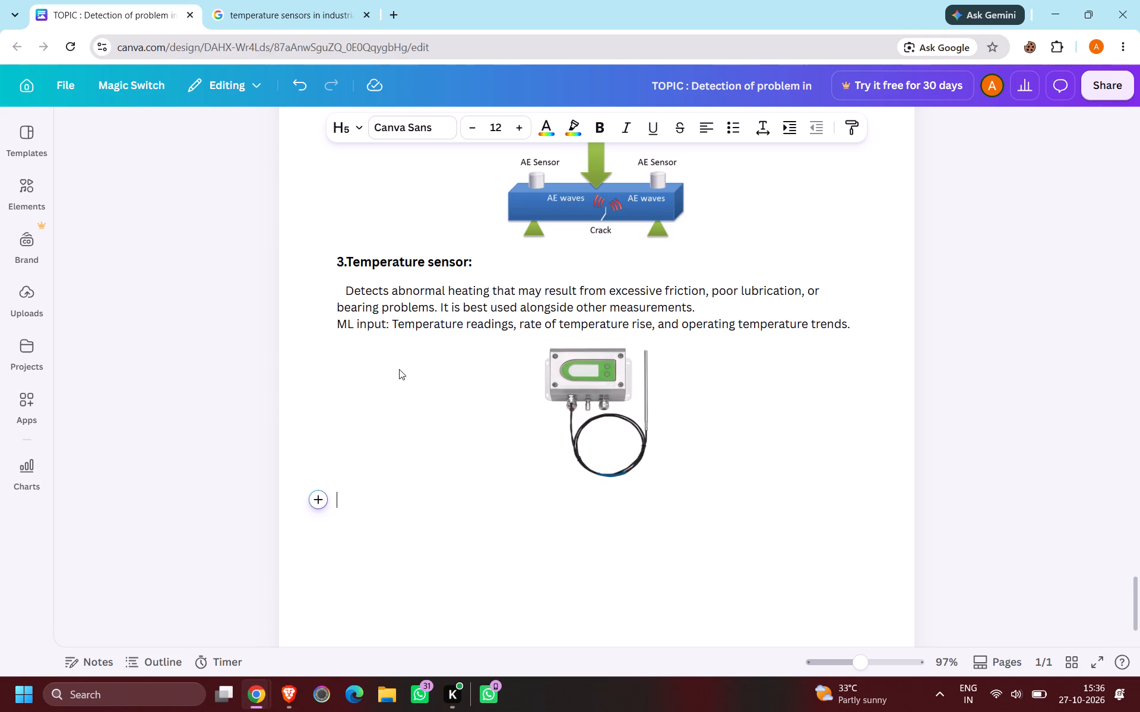
scroll(399, 369, "down", 1)
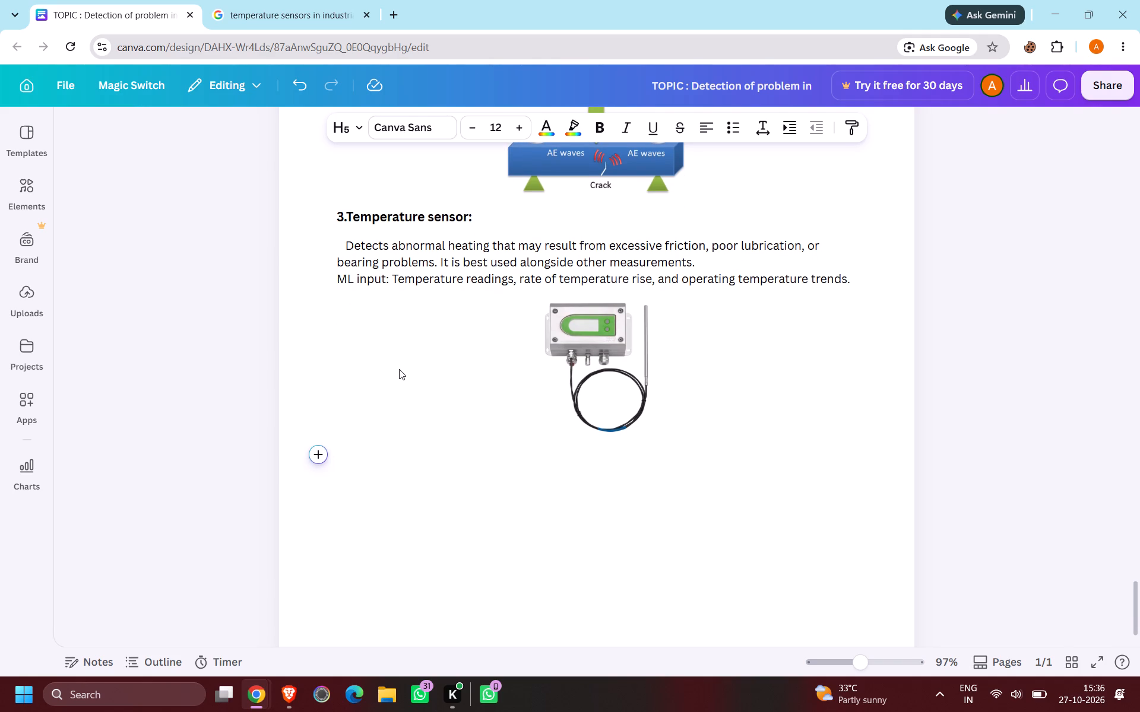
scroll(399, 369, "down", 1)
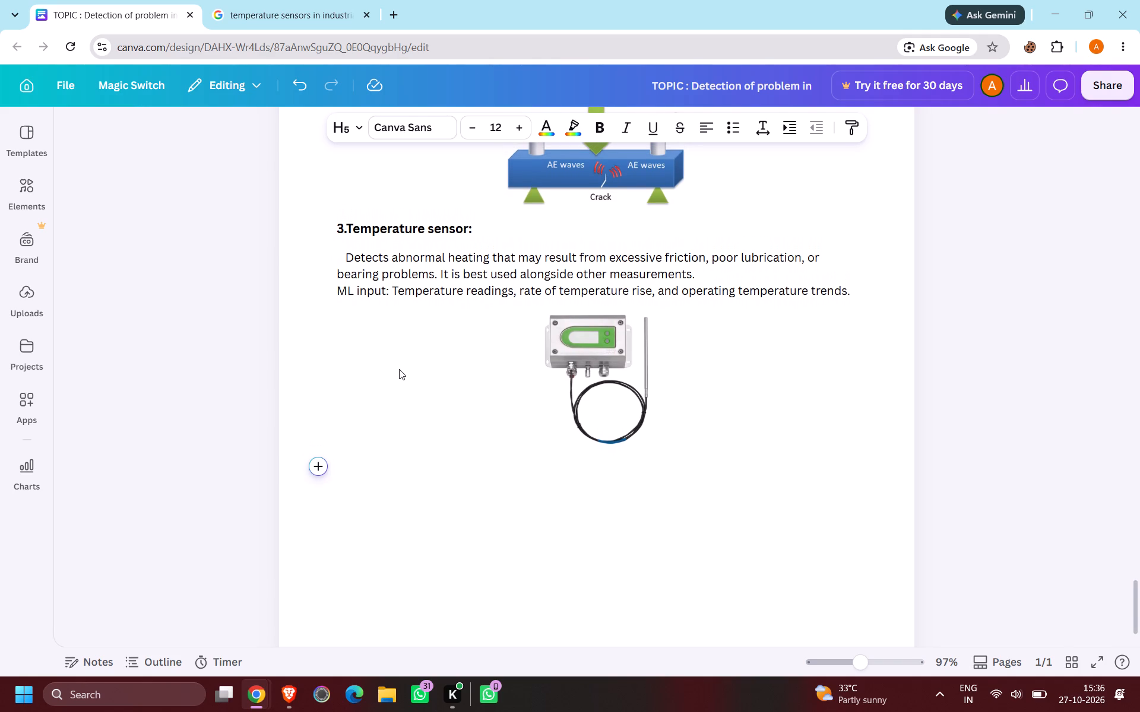
scroll(399, 369, "down", 2)
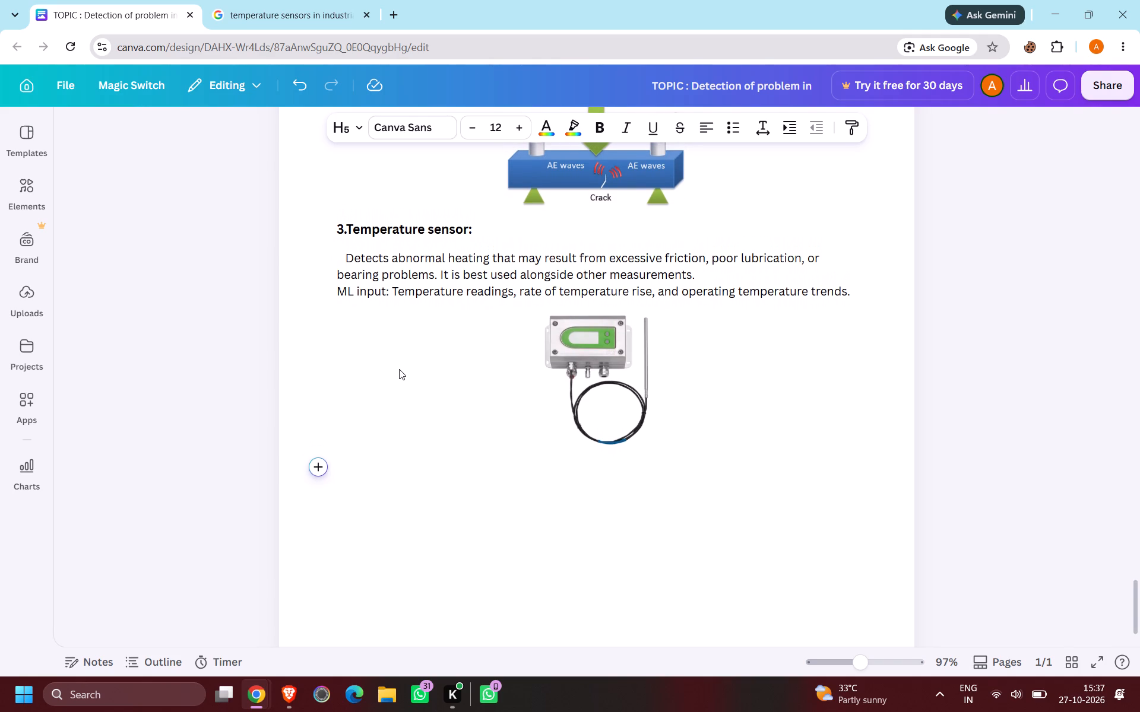
key("BackSpace")
key("Return")
key("alt+Tab")
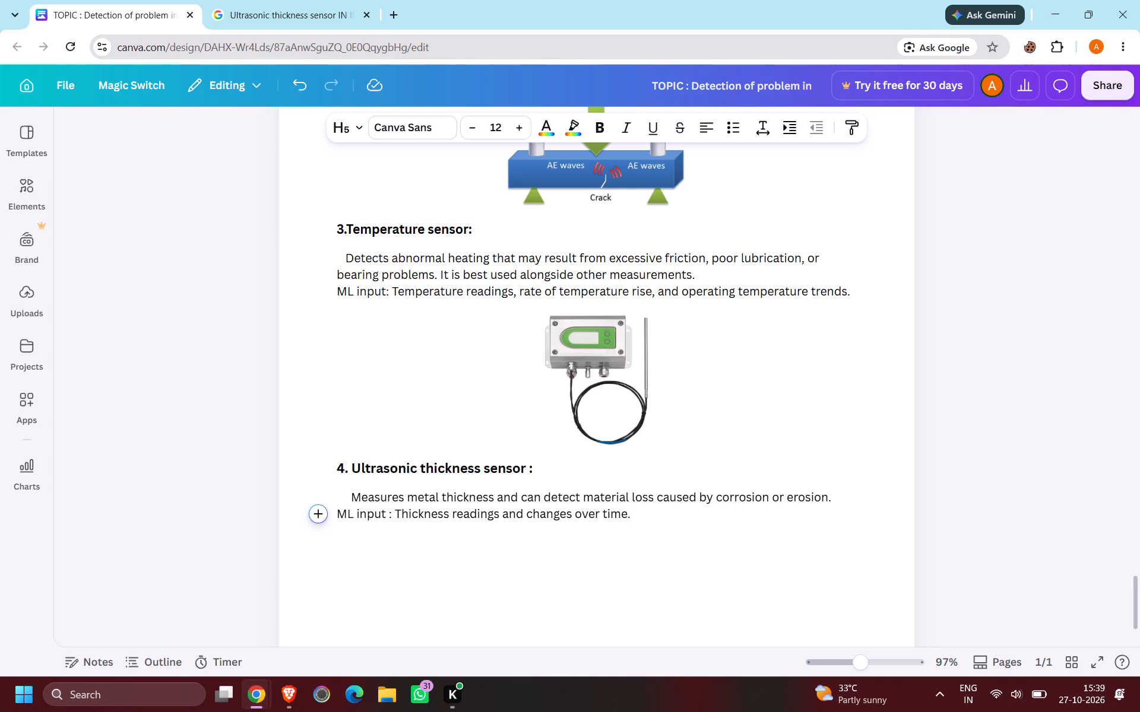
key("space")
key("Return")
key("space")
key("space")
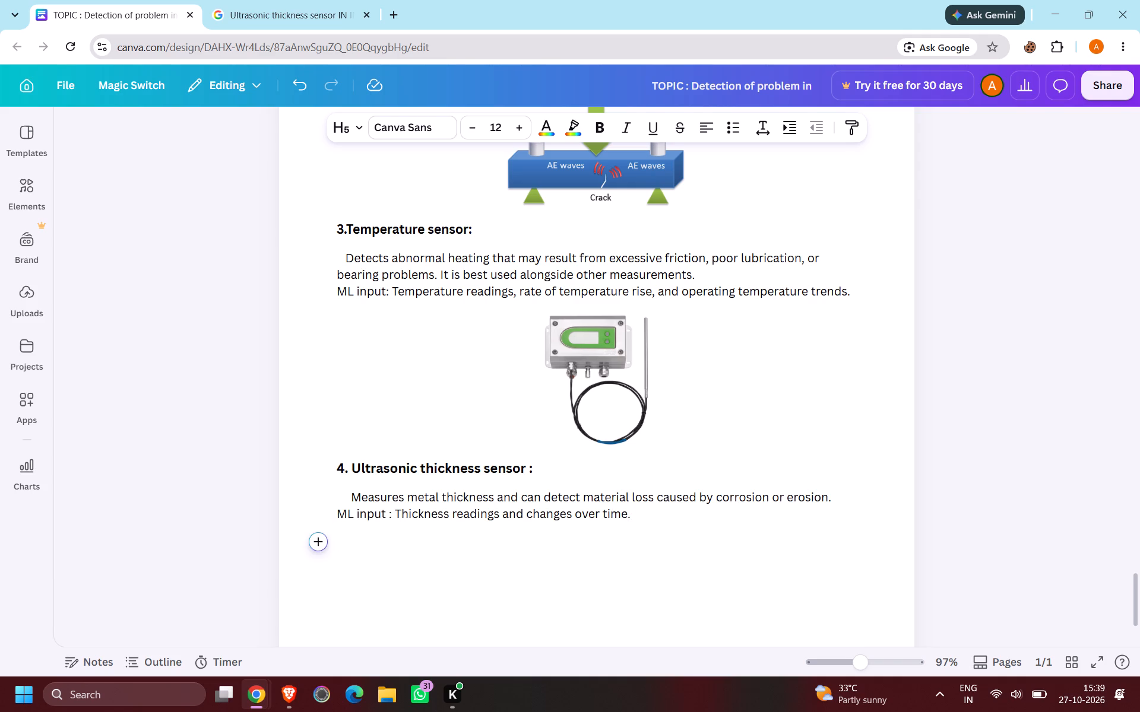
key("ctrl+v")
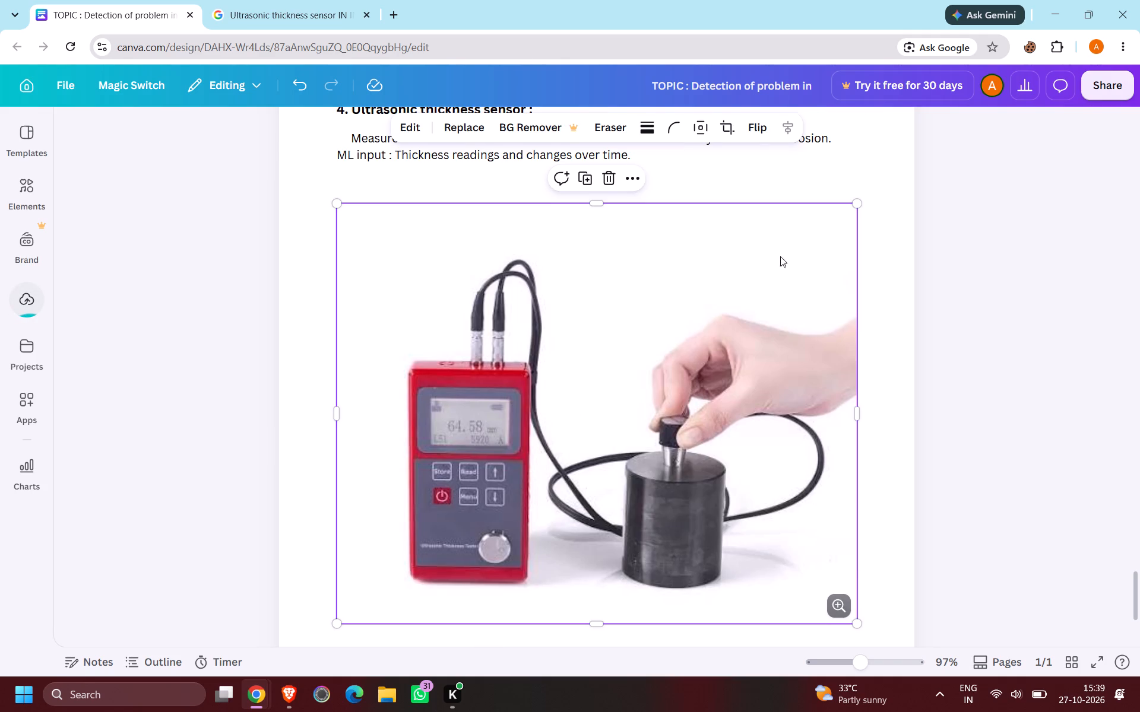
Crop the blank margins above and below the gauge in the pasted image.
left_click_drag(597, 201, 596, 227)
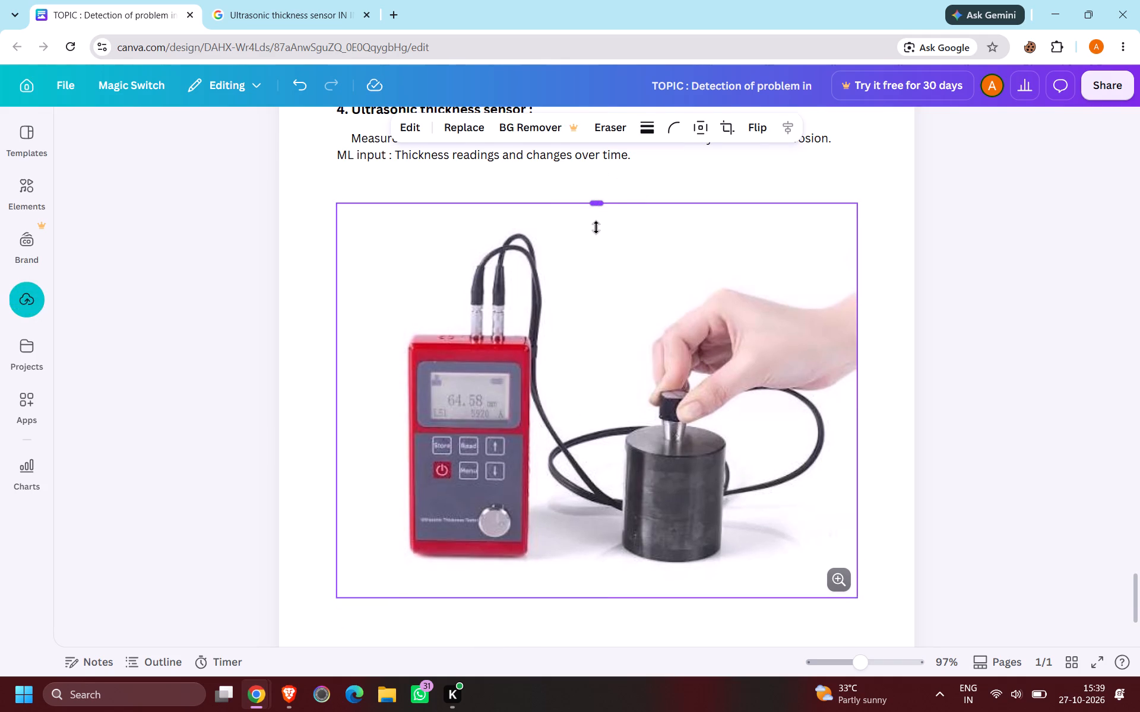
left_click_drag(596, 227, 596, 252)
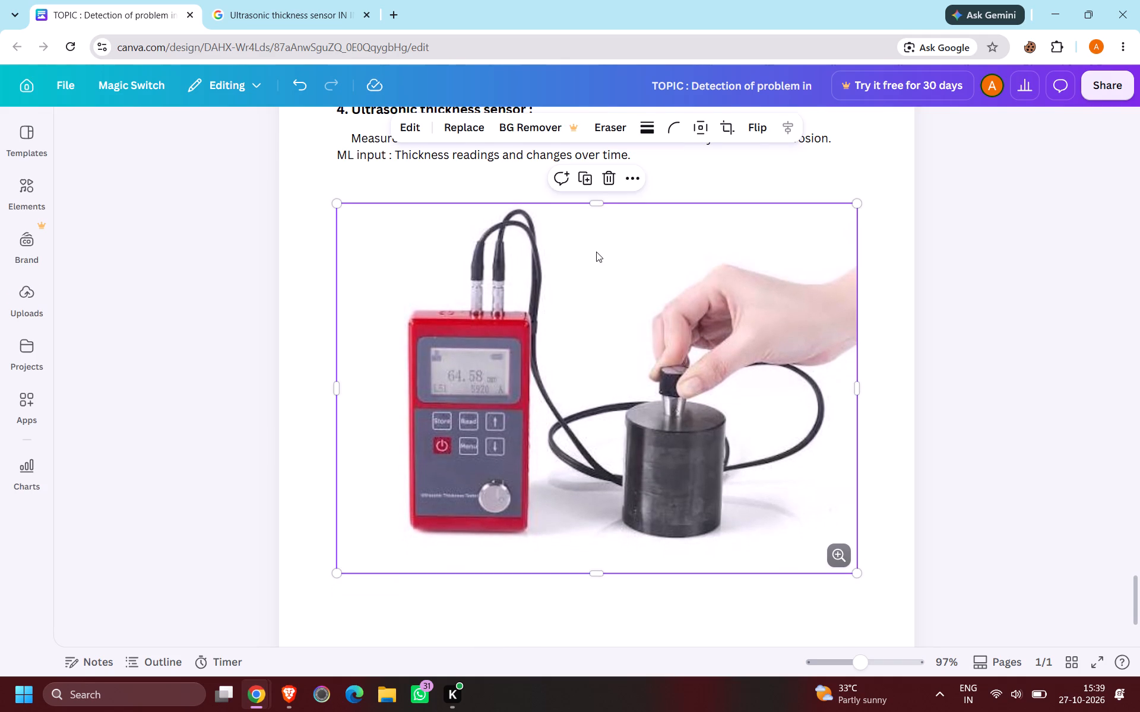
left_click_drag(600, 576, 594, 556)
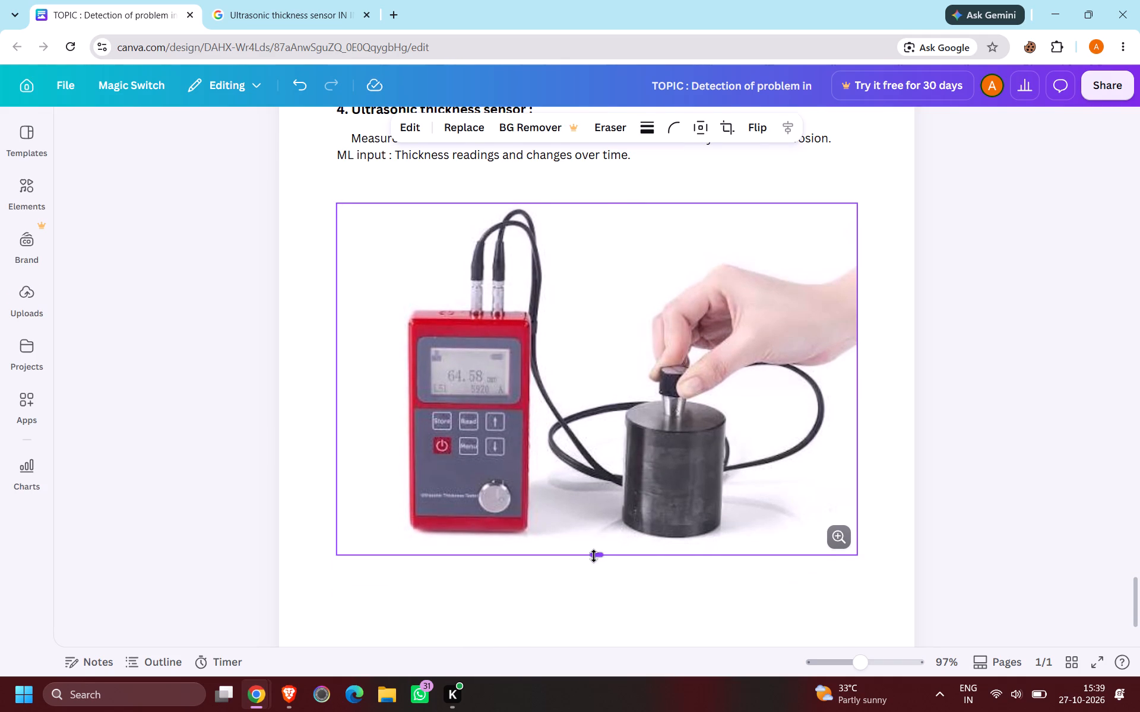
left_click_drag(594, 556, 587, 548)
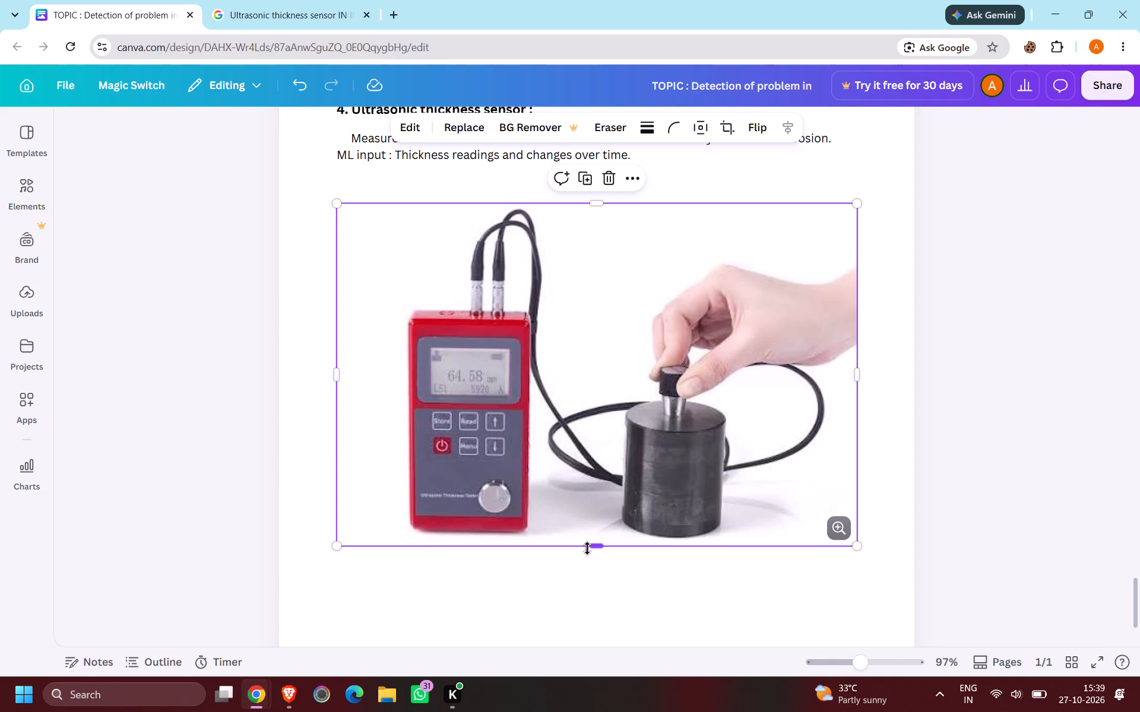
Shrink the cropped gauge image to a little under half the text width and move it up directly beneath the "ML input" line.
left_click_drag(851, 551, 749, 406)
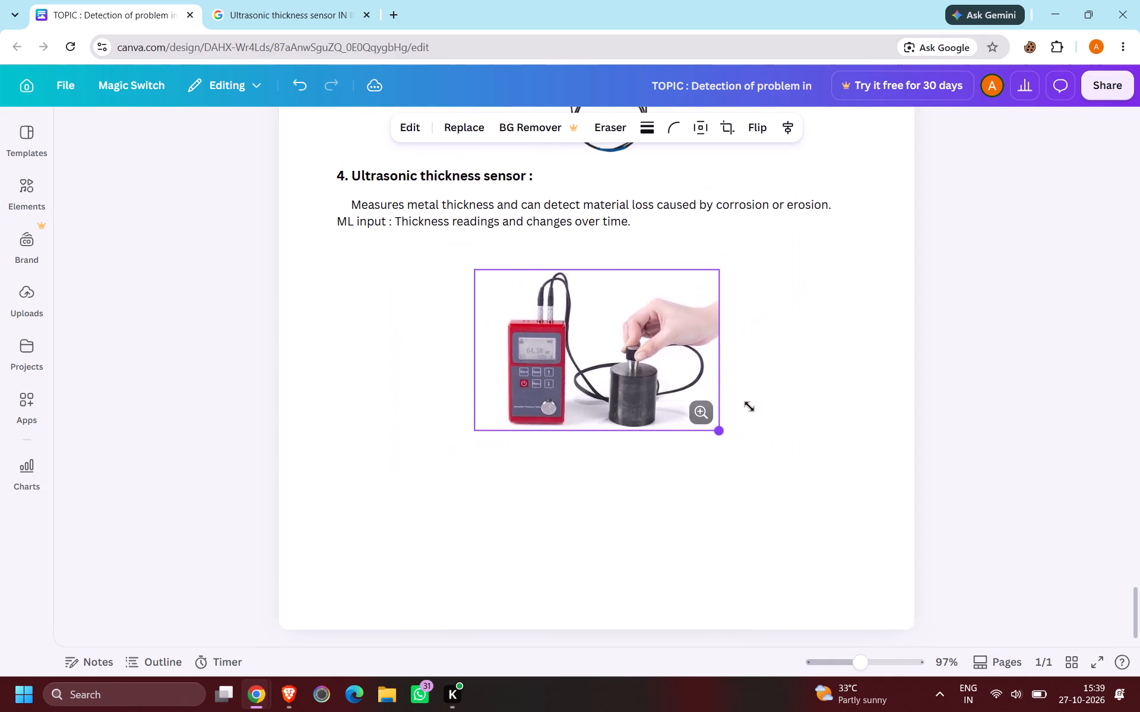
left_click_drag(749, 406, 747, 404)
left_click(593, 345)
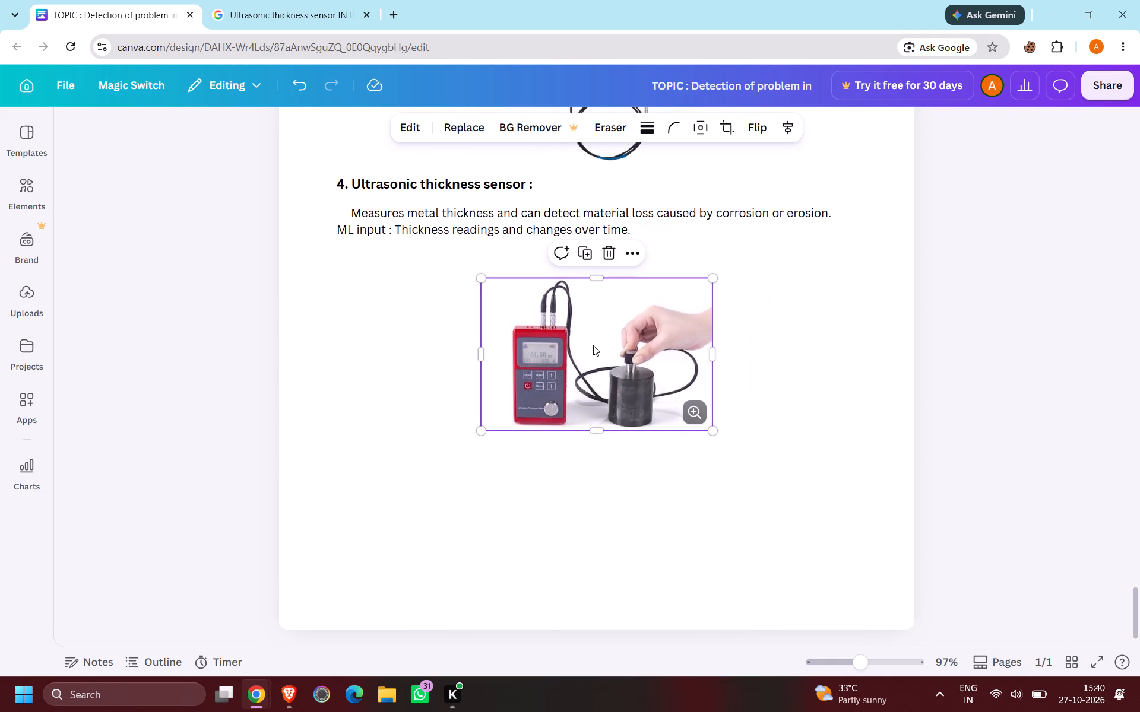
left_click_drag(601, 352, 590, 259)
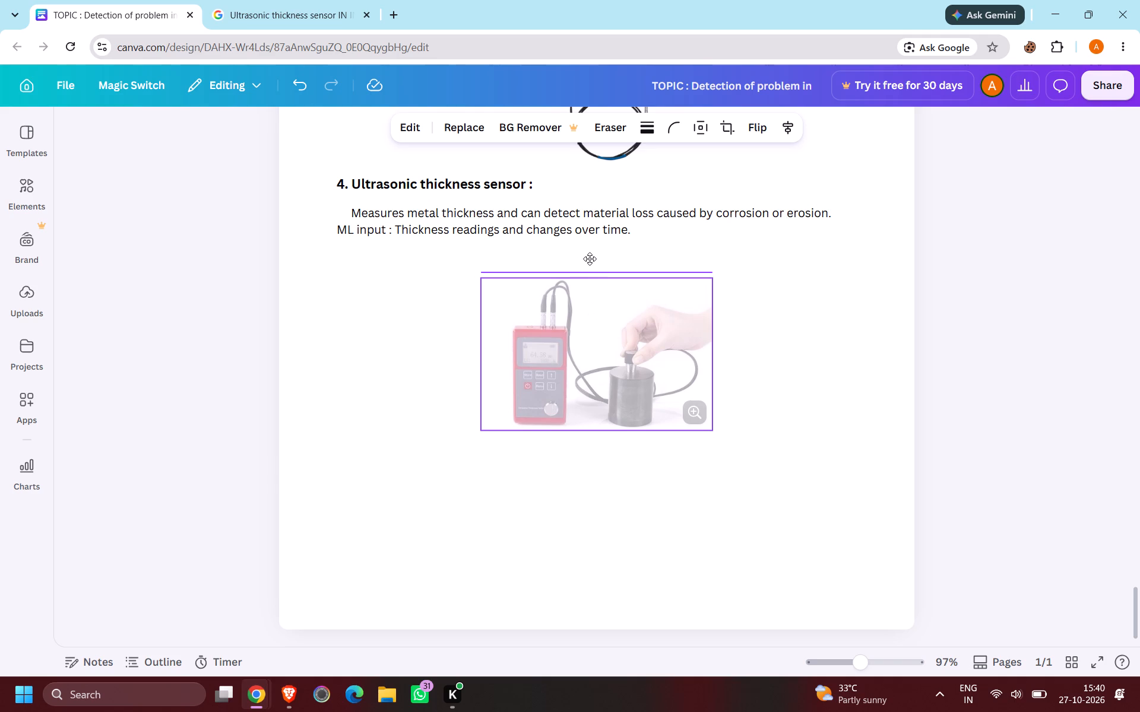
left_click_drag(590, 259, 589, 252)
Start an empty line below the ultrasonic thickness gauge image.
left_click(774, 365)
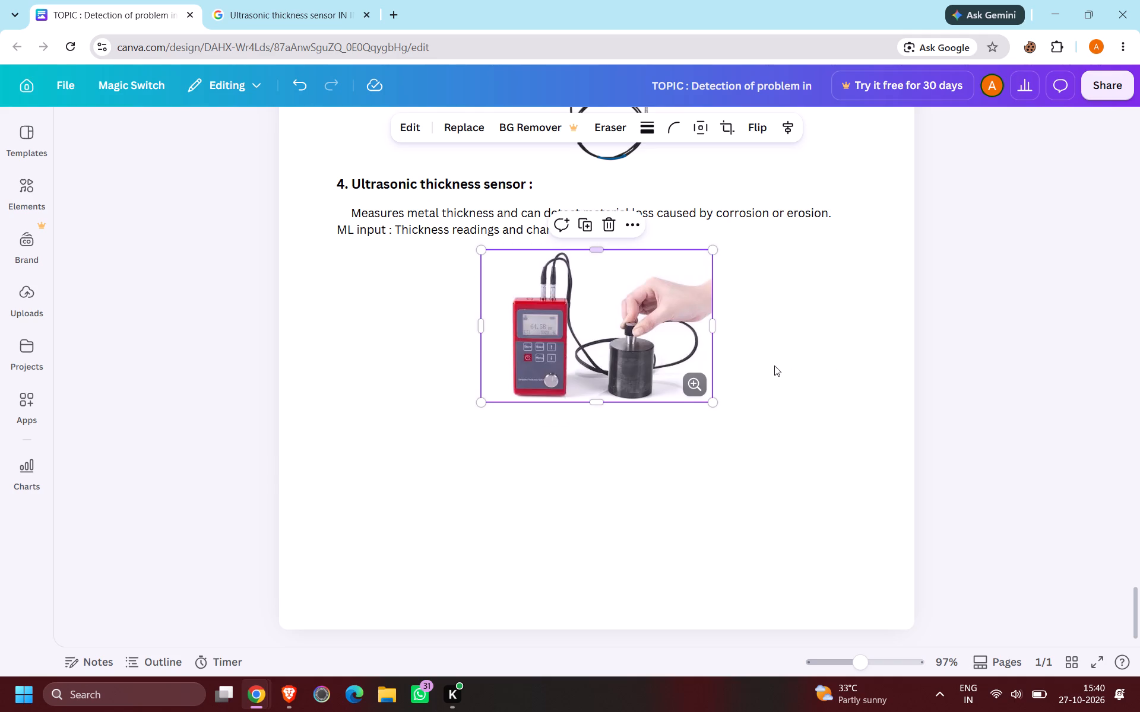
left_click(774, 393)
left_click(774, 393)
key("Return")
Review the whole document, from the title and abstract down to the ultrasonic thickness sensor entry.
scroll(774, 393, "up", 4)
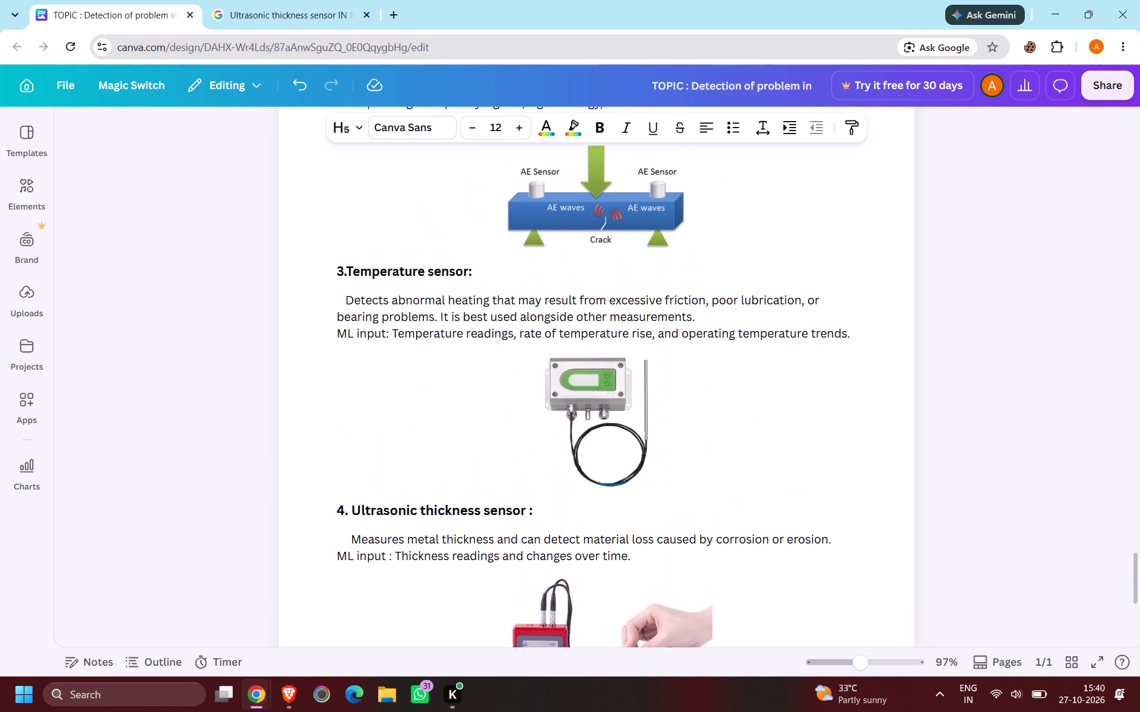
scroll(774, 393, "up", 5)
scroll(623, 308, "up", 6)
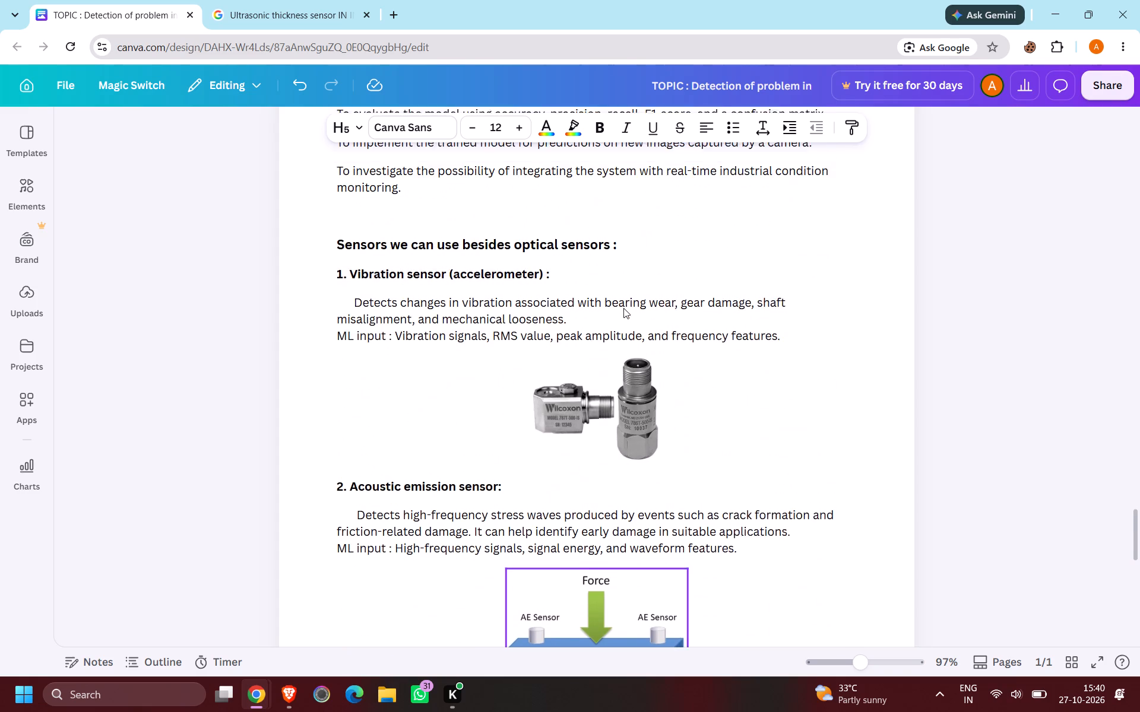
scroll(623, 308, "up", 16)
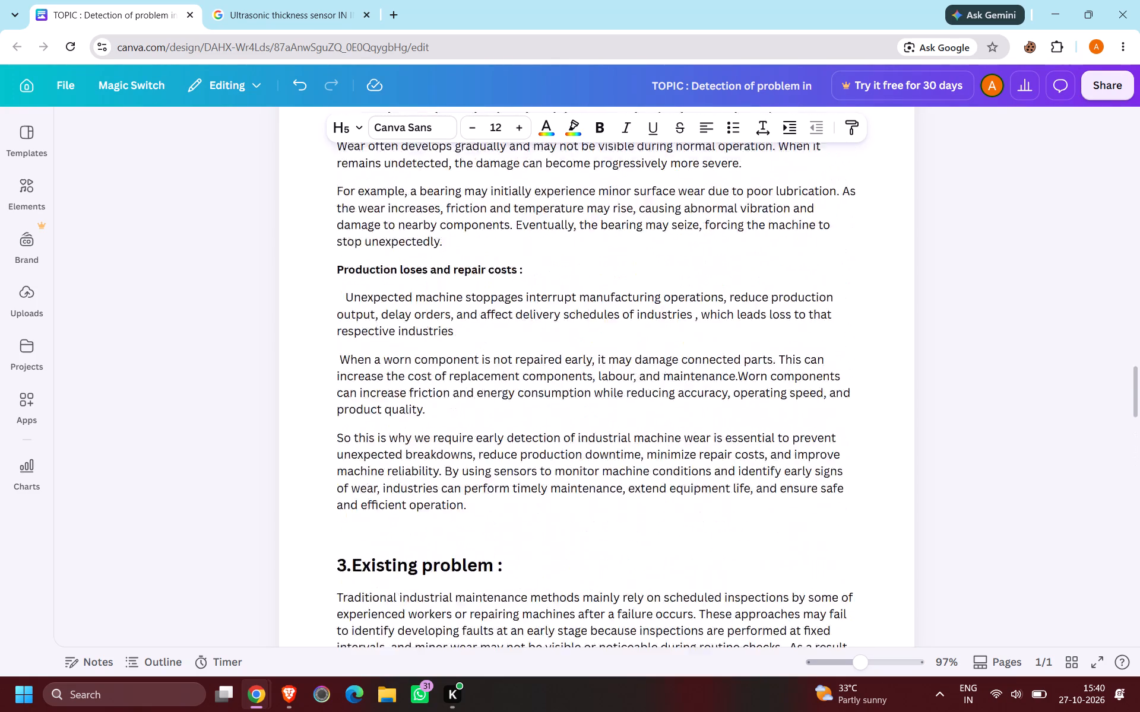
scroll(623, 308, "up", 14)
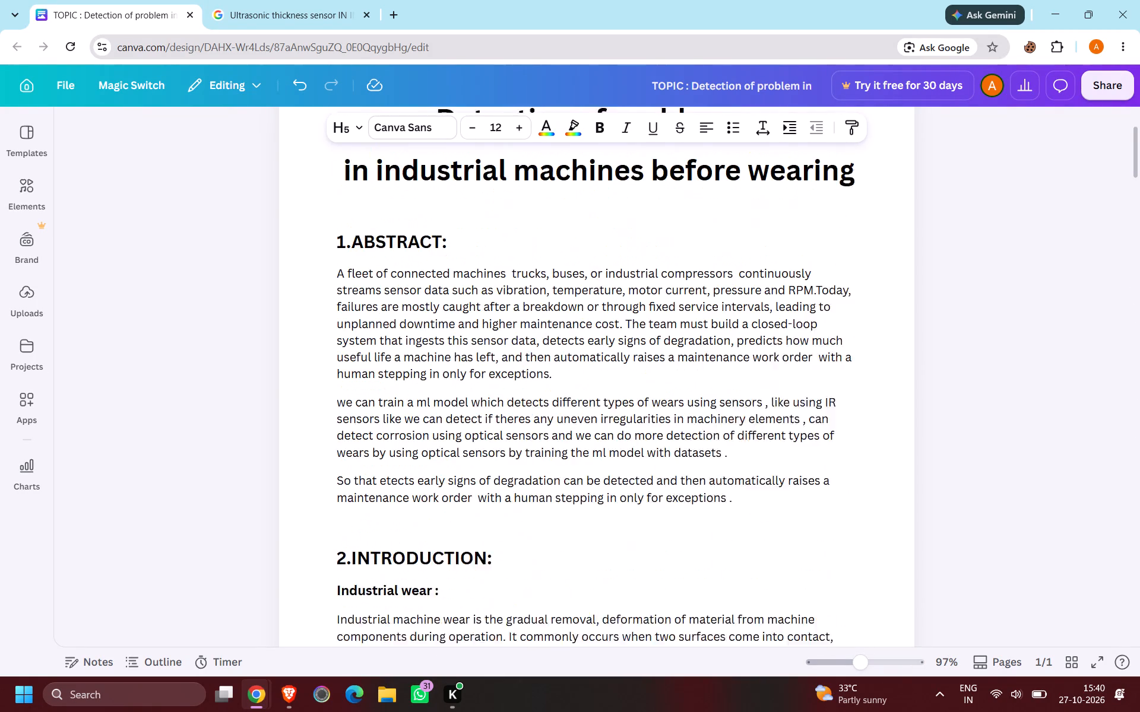
scroll(623, 308, "up", 2)
scroll(623, 308, "down", 18)
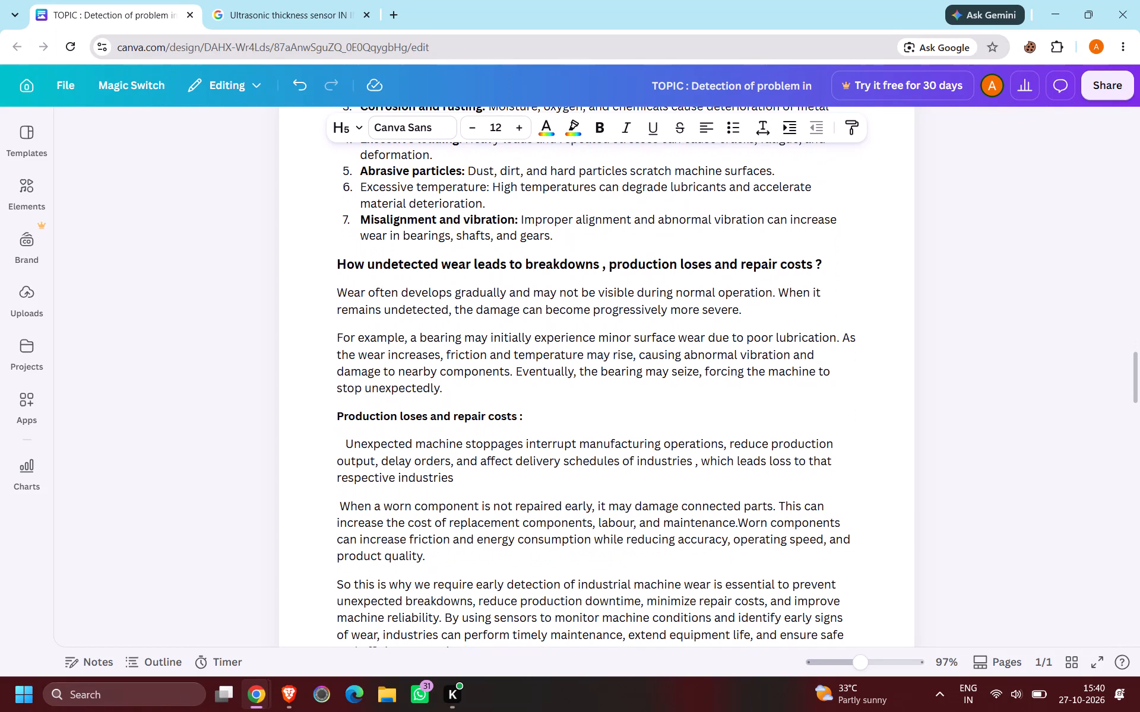
scroll(623, 308, "down", 12)
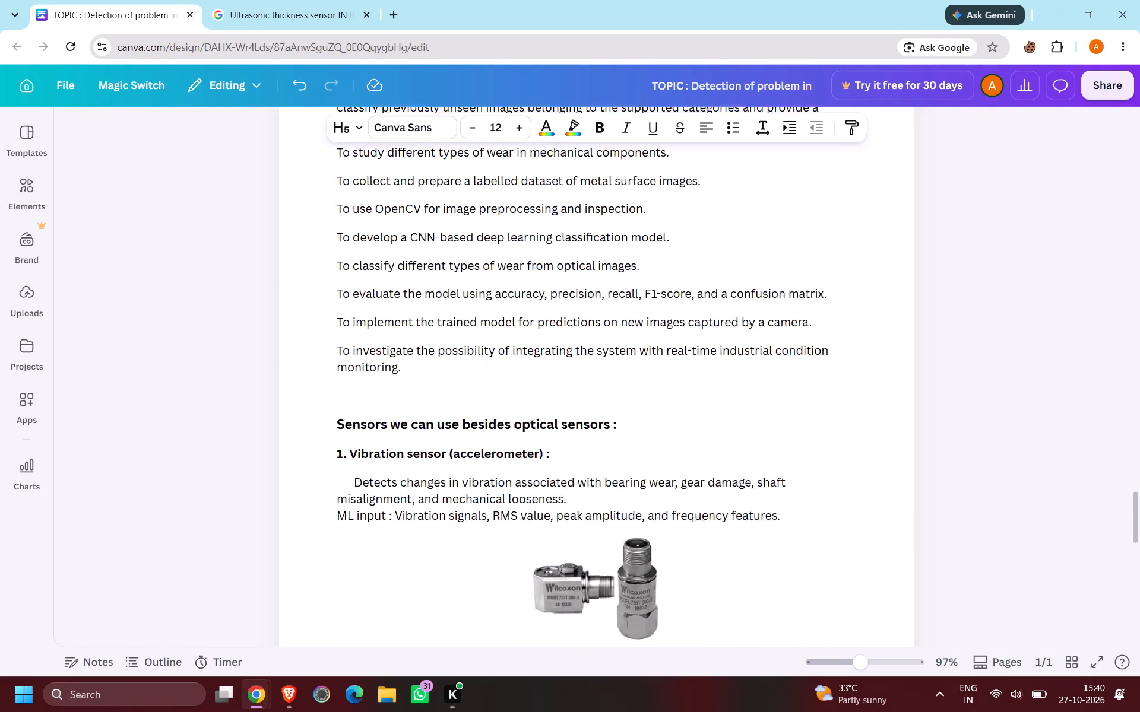
scroll(623, 308, "down", 10)
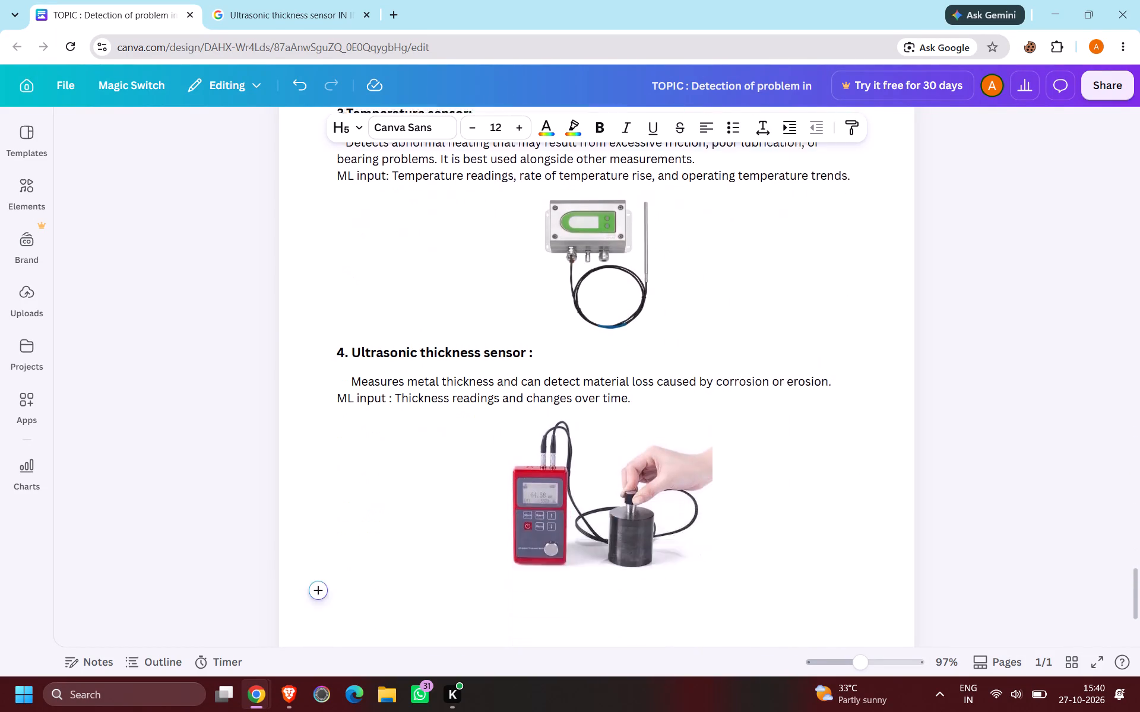
scroll(623, 308, "down", 3)
scroll(623, 308, "up", 2)
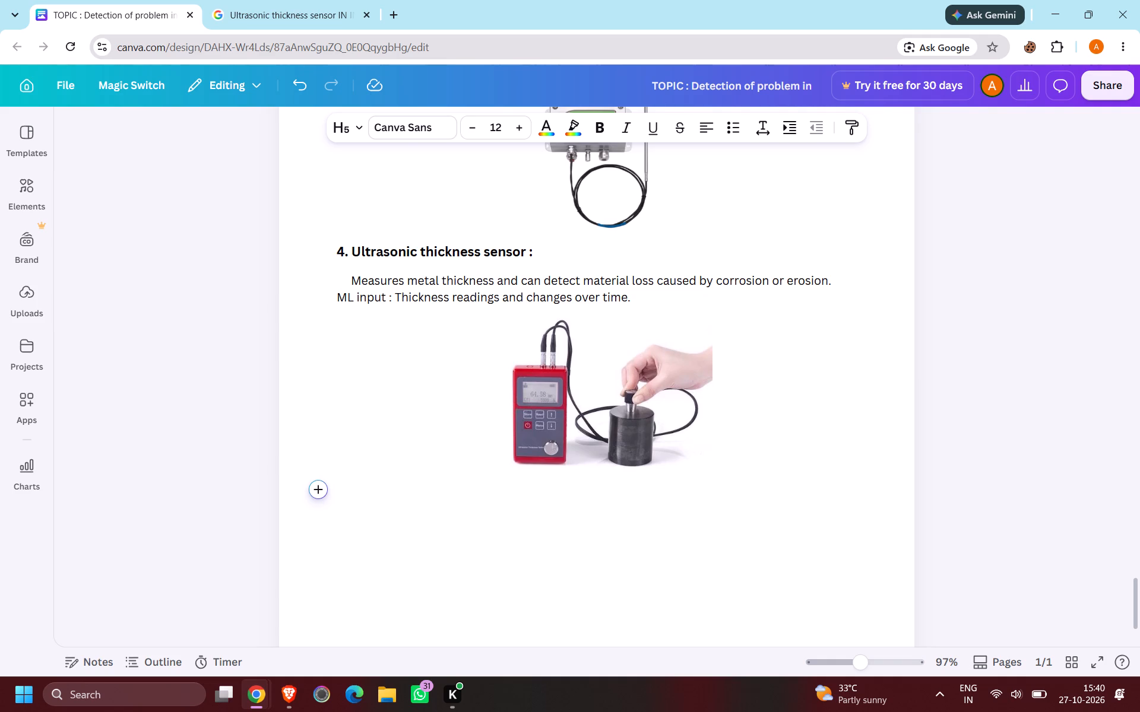
key("alt+Tab")
key("alt+Tab")
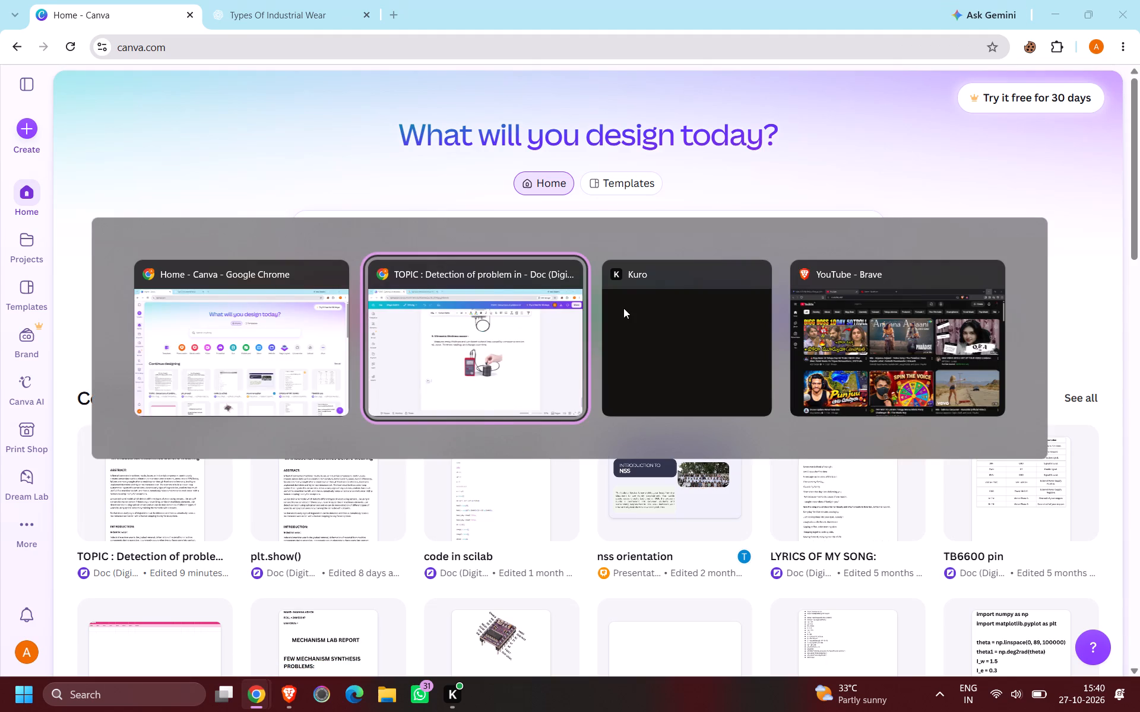
key("alt+Tab")
key("alt+Tab")
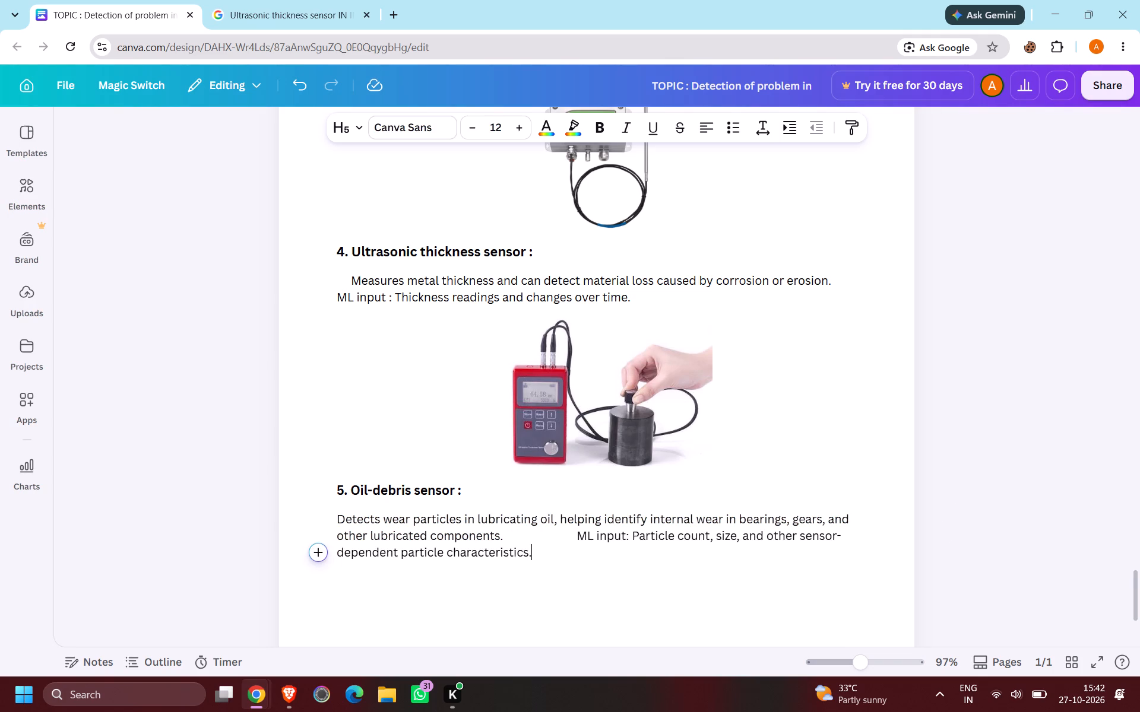
Pad the gap before "ML input:" with spaces until the whole ML input sentence wraps onto its own line.
left_click(574, 533)
key("space")
key("space")
key("space")
key("space")
key("space")
key("space")
key("space")
key("space")
key("space")
key("space")
key("space")
key("space")
key("space")
key("space")
key("space")
key("space")
key("space")
key("space")
key("space")
key("space")
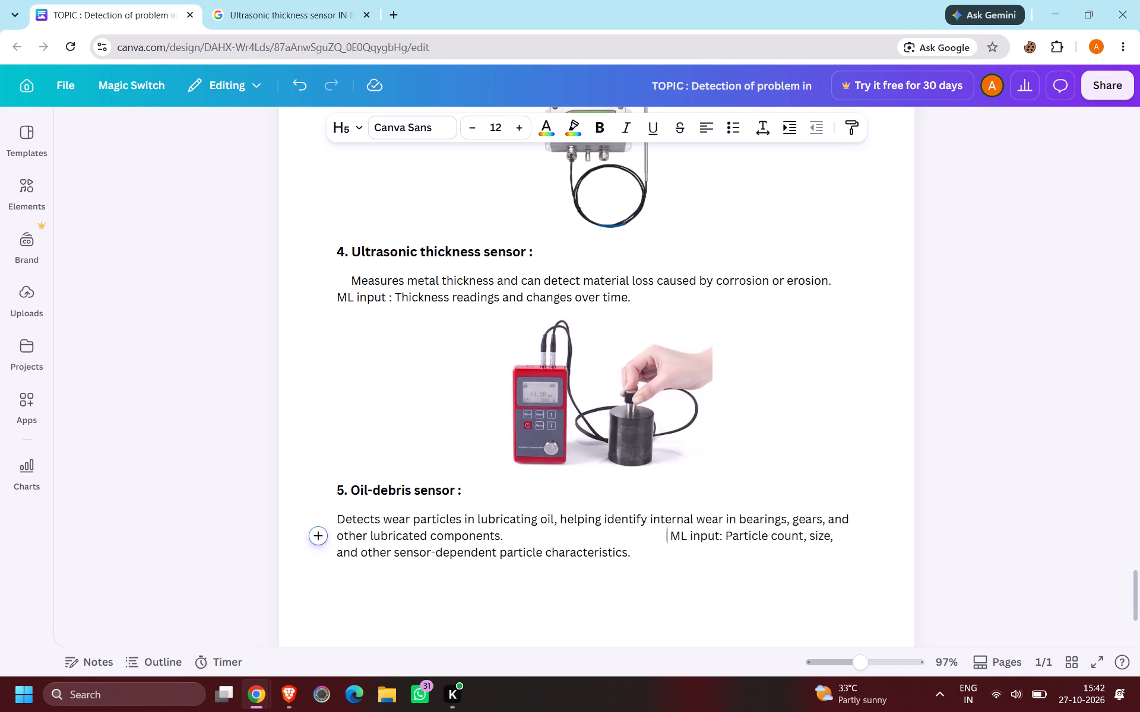
key("space")
key("space")
key("space")
key("space")
key("space")
key("space")
key("space")
key("space")
key("space")
key("space")
key("space")
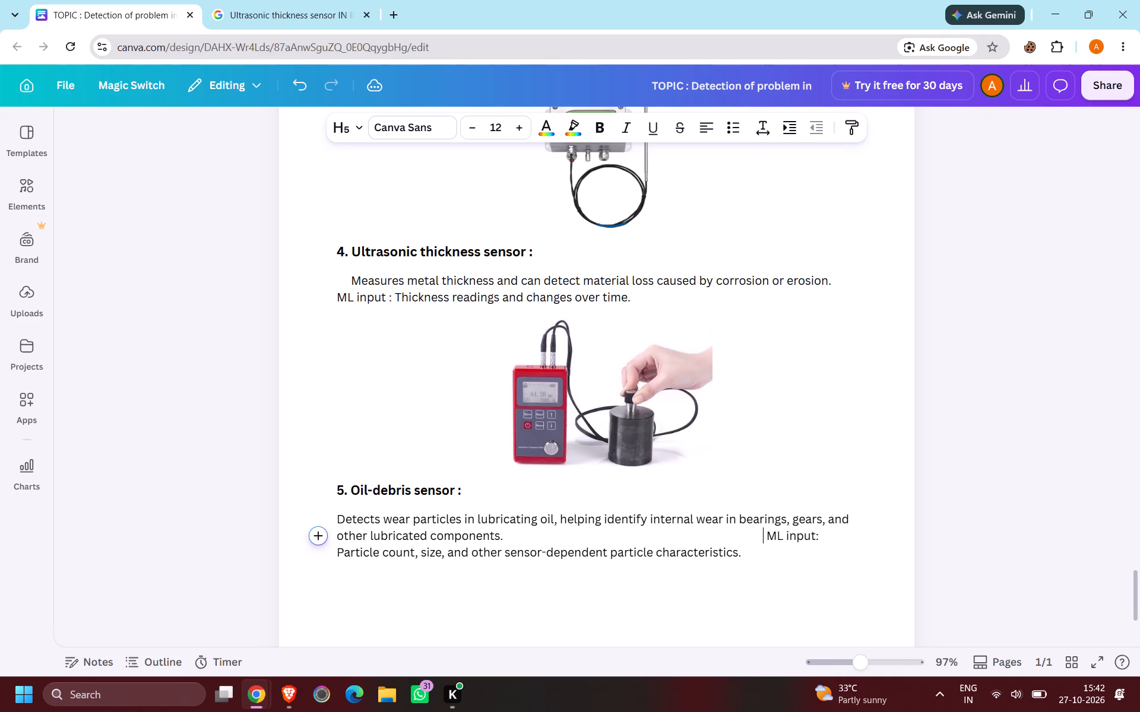
key("space")
key("space")
key("space")
key("space")
key("space")
key("space")
key("space")
key("space")
key("space")
key("space")
key("space")
key("space")
key("space")
key("space")
key("space")
key("space")
key("space")
key("space")
key("space")
key("space")
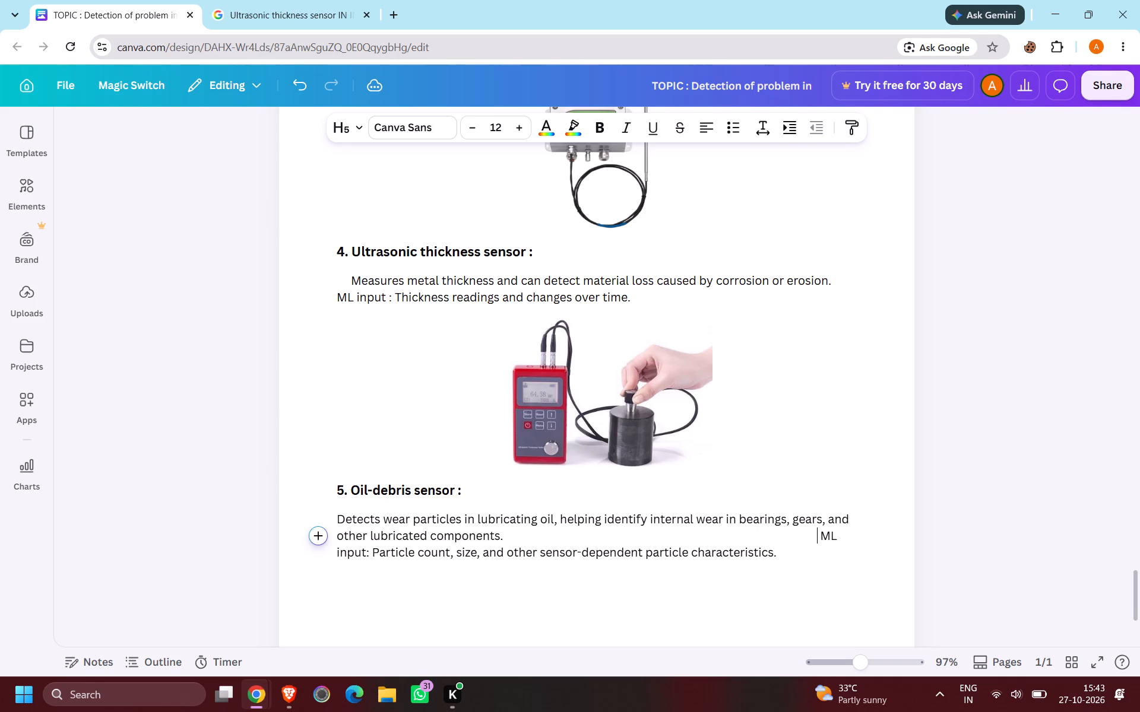
key("space")
key("space")
key("space")
key("space")
key("space")
key("space")
key("space")
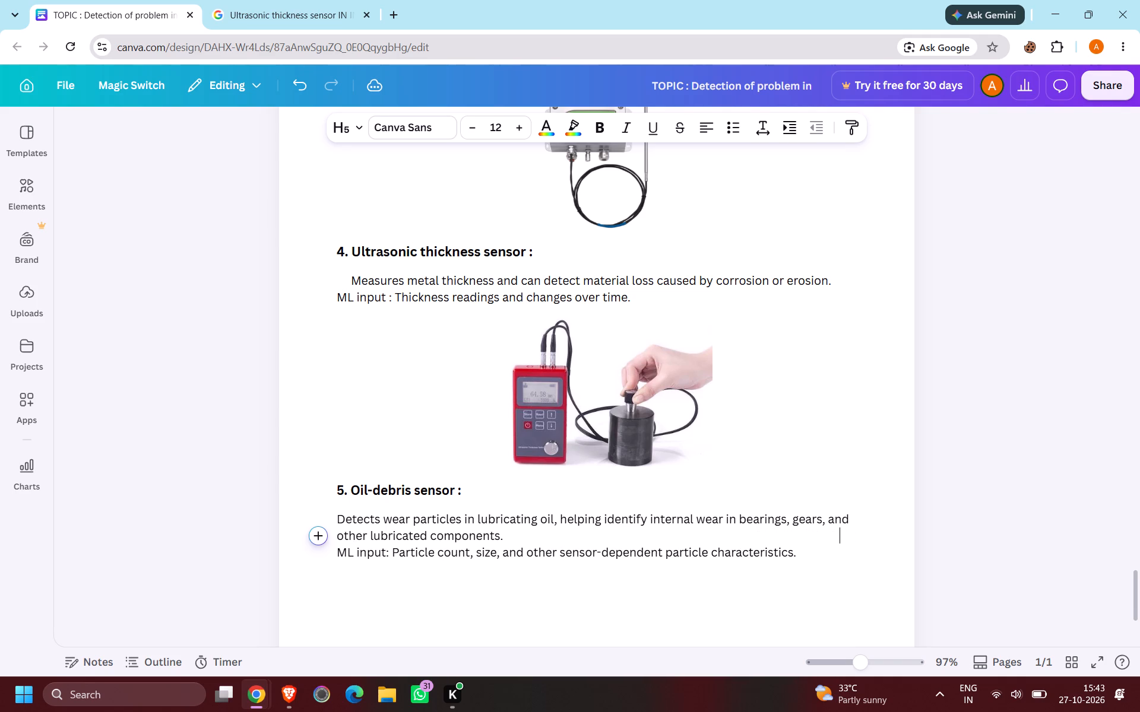
Insert a space before the colon of the oil-debris "ML input" and start a new line below that sentence.
left_click(385, 548)
key("space")
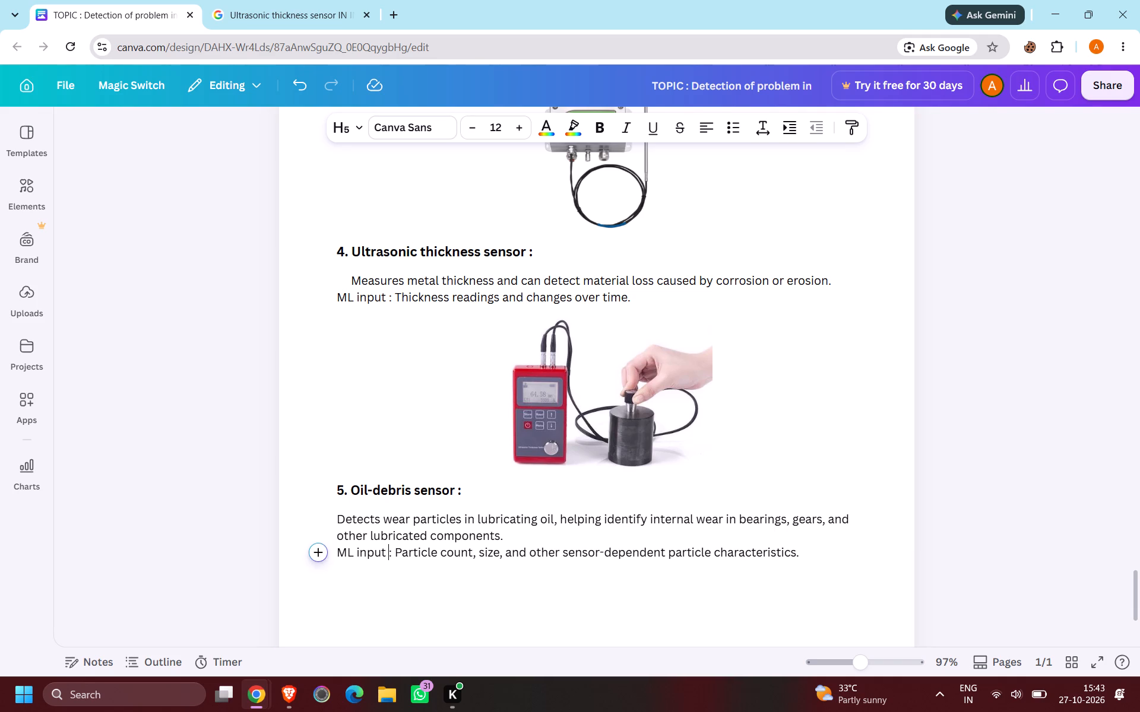
left_click(810, 558)
key("Return")
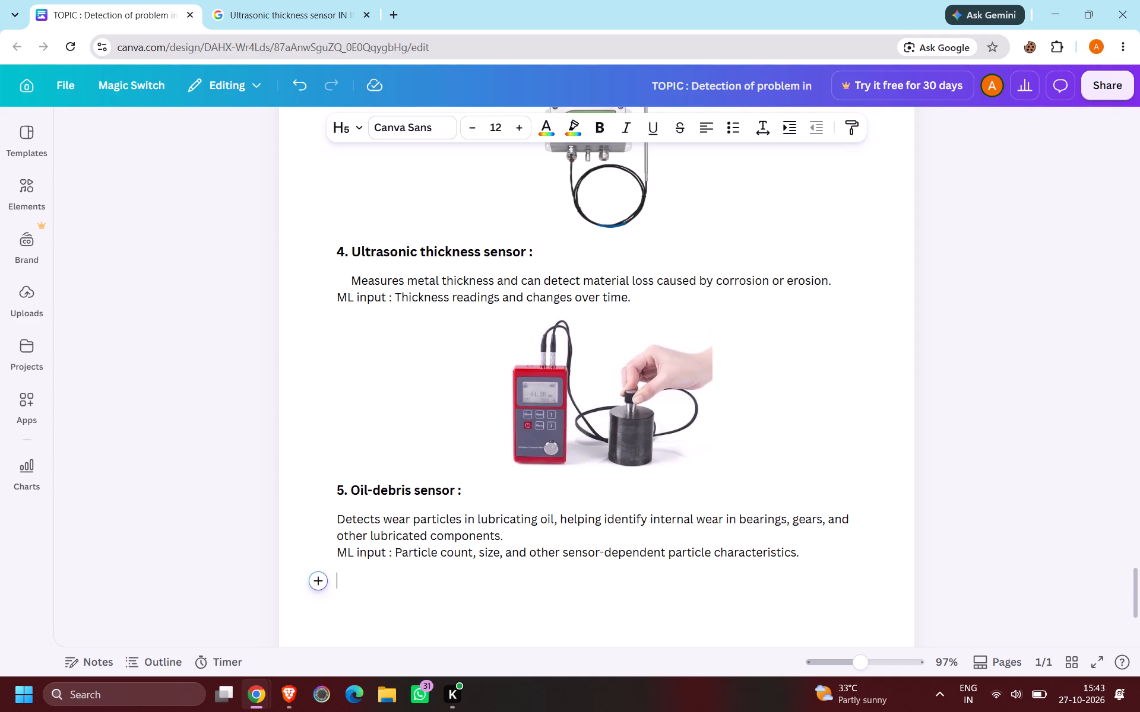
Copy "Oil-debris sensor" from the document heading and search Google Images for it, replacing the previous query.
left_click_drag(459, 492, 353, 483)
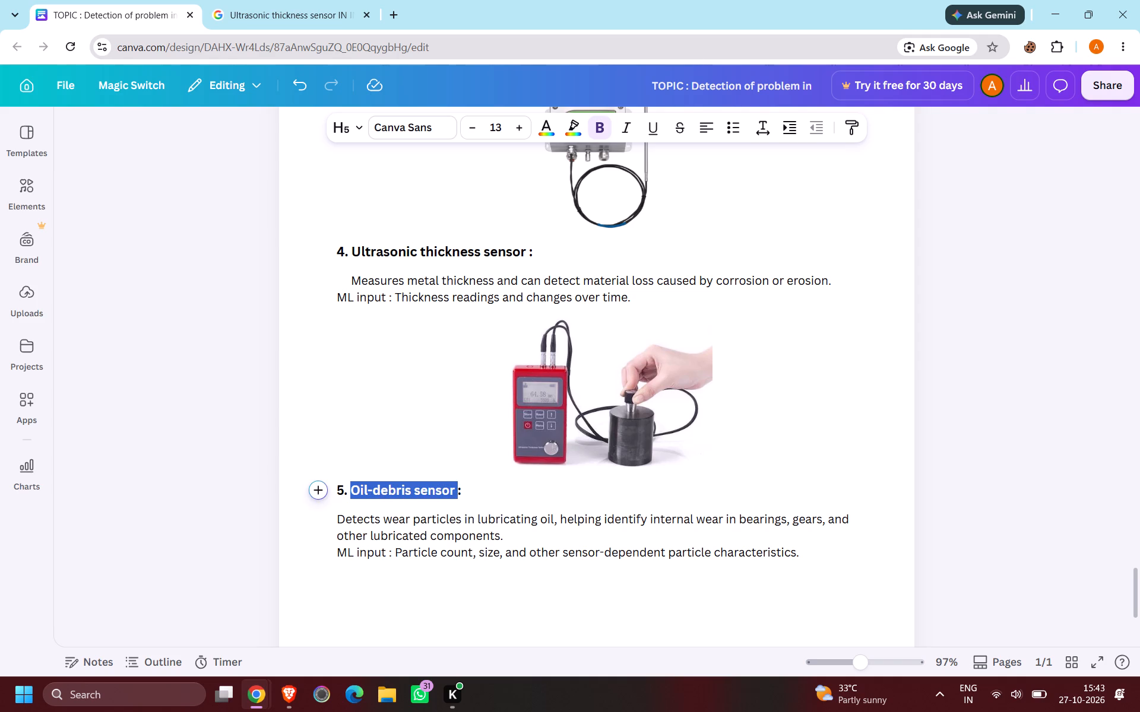
left_click_drag(353, 483, 353, 483)
key("ctrl+c")
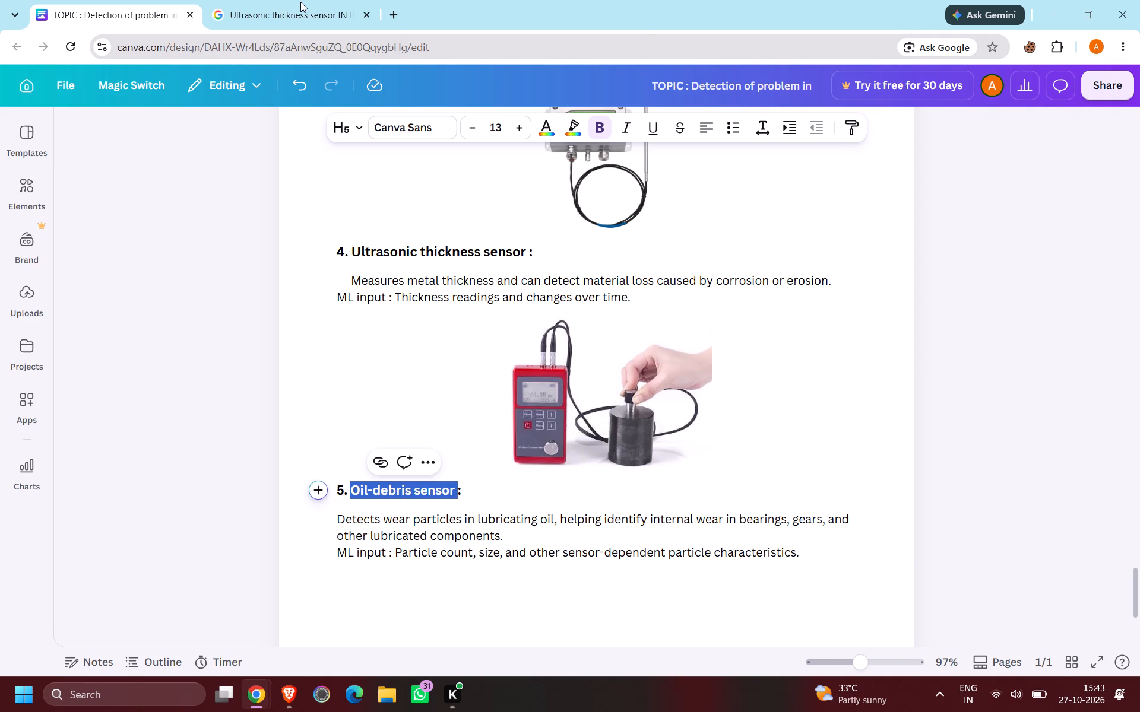
left_click(300, 2)
left_click(456, 88)
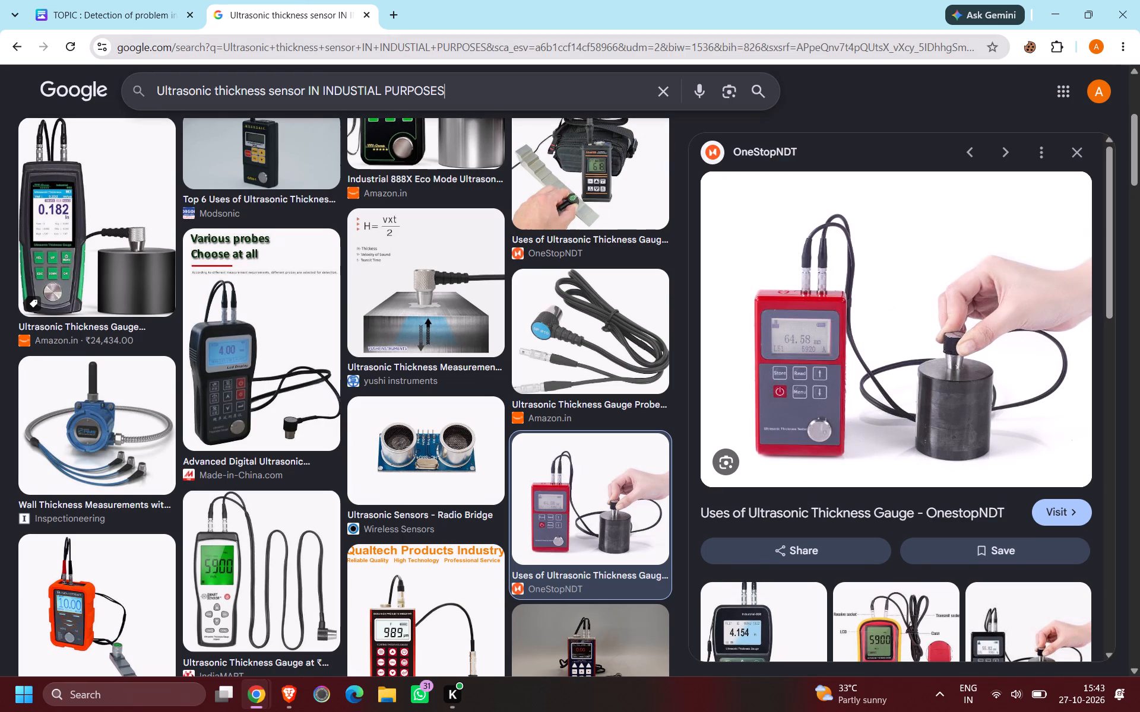
key("ctrl+a")
key("ctrl+s")
key("BackSpace")
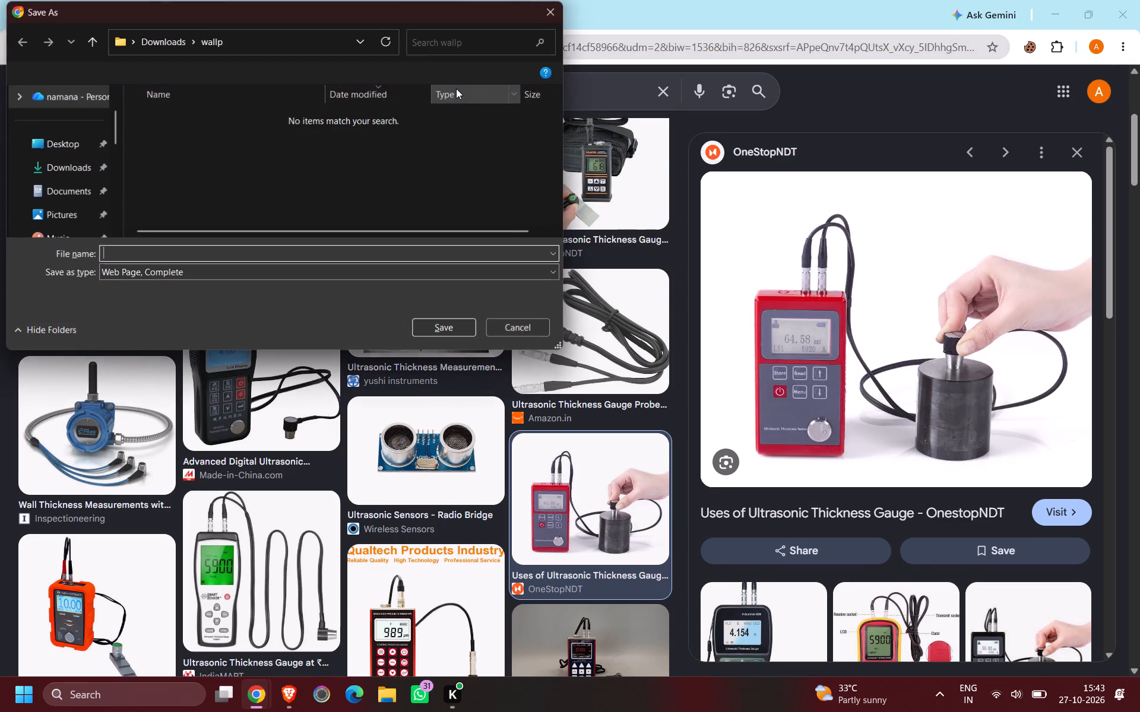
left_click(552, 13)
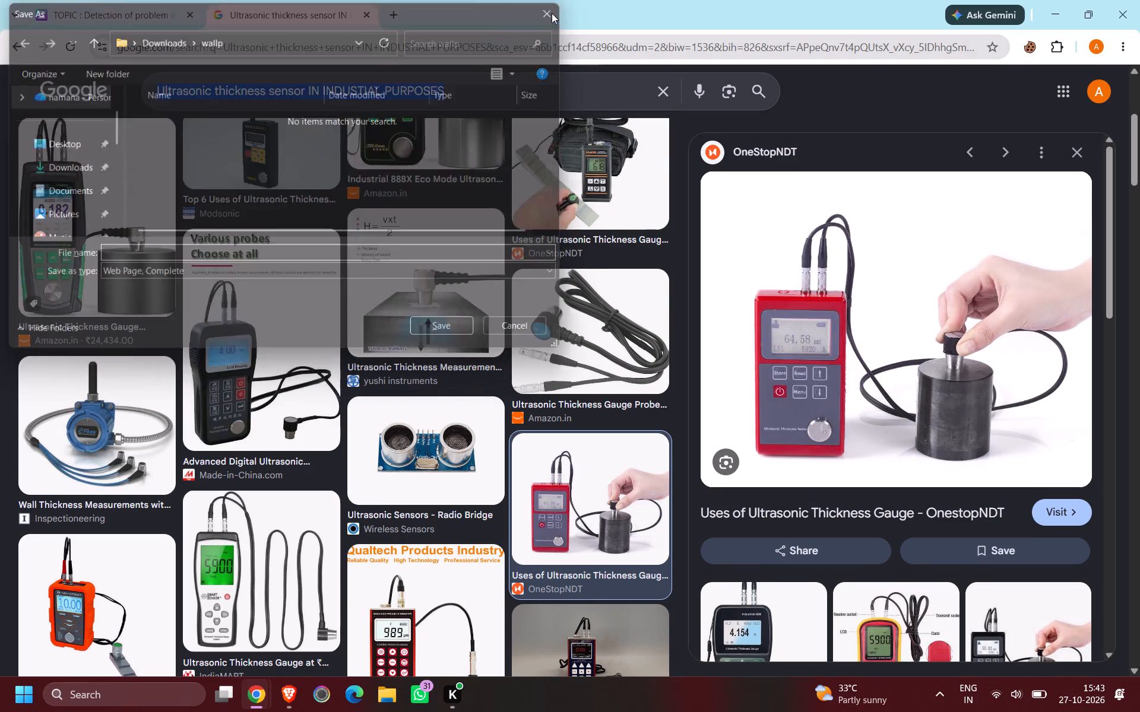
key("BackSpace")
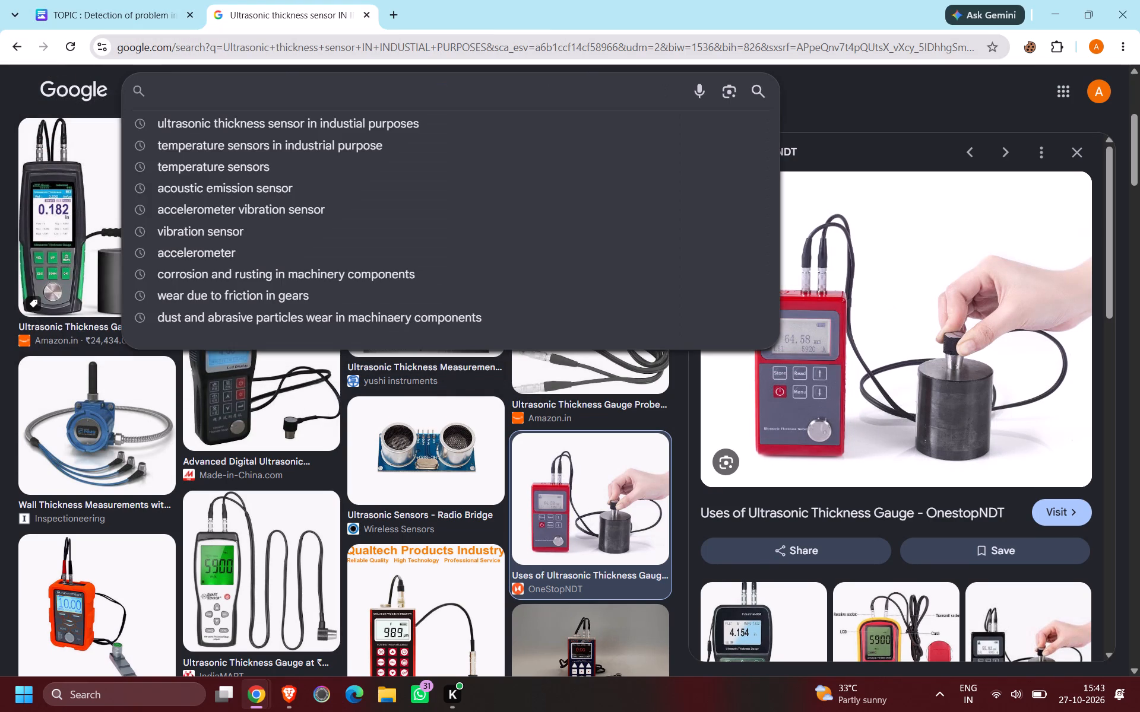
key("ctrl+v")
key("Return")
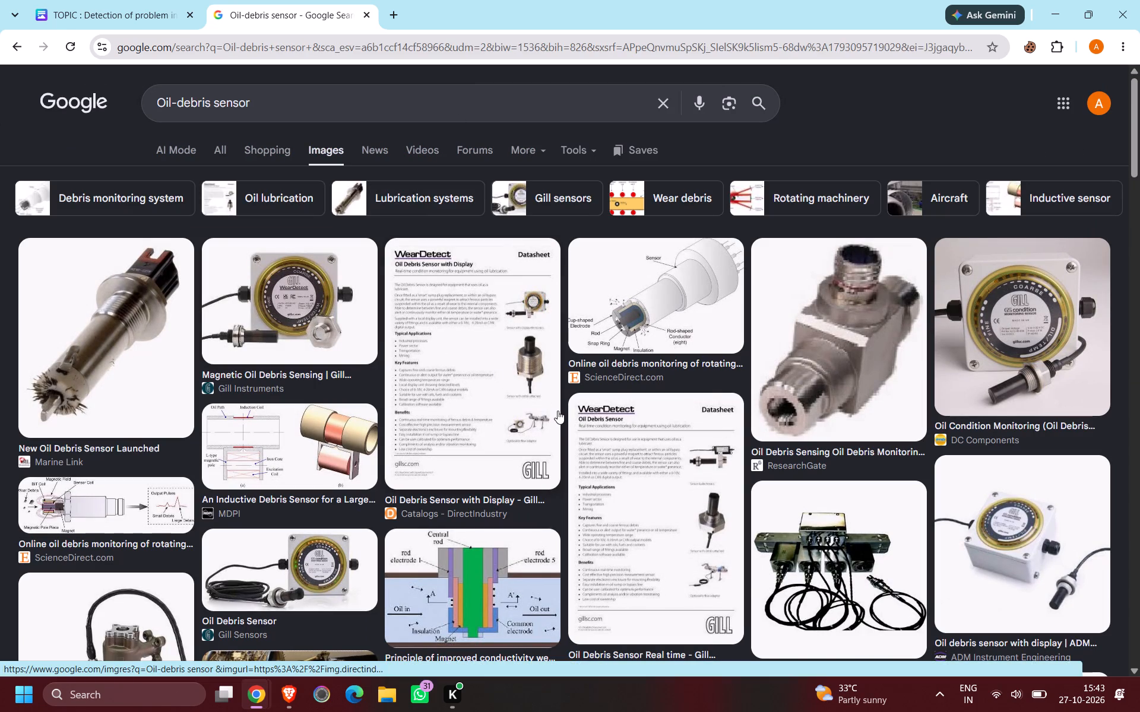
Look through the Google Images results for a suitable oil-debris sensor picture.
scroll(603, 520, "down", 1)
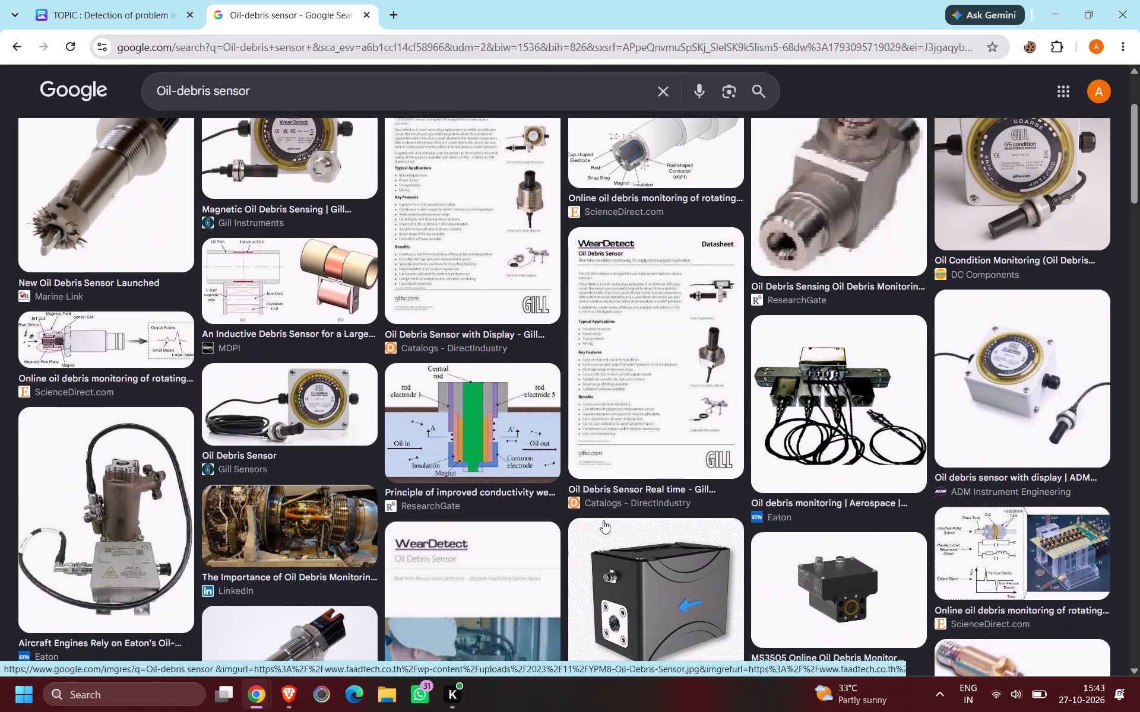
scroll(603, 520, "down", 1)
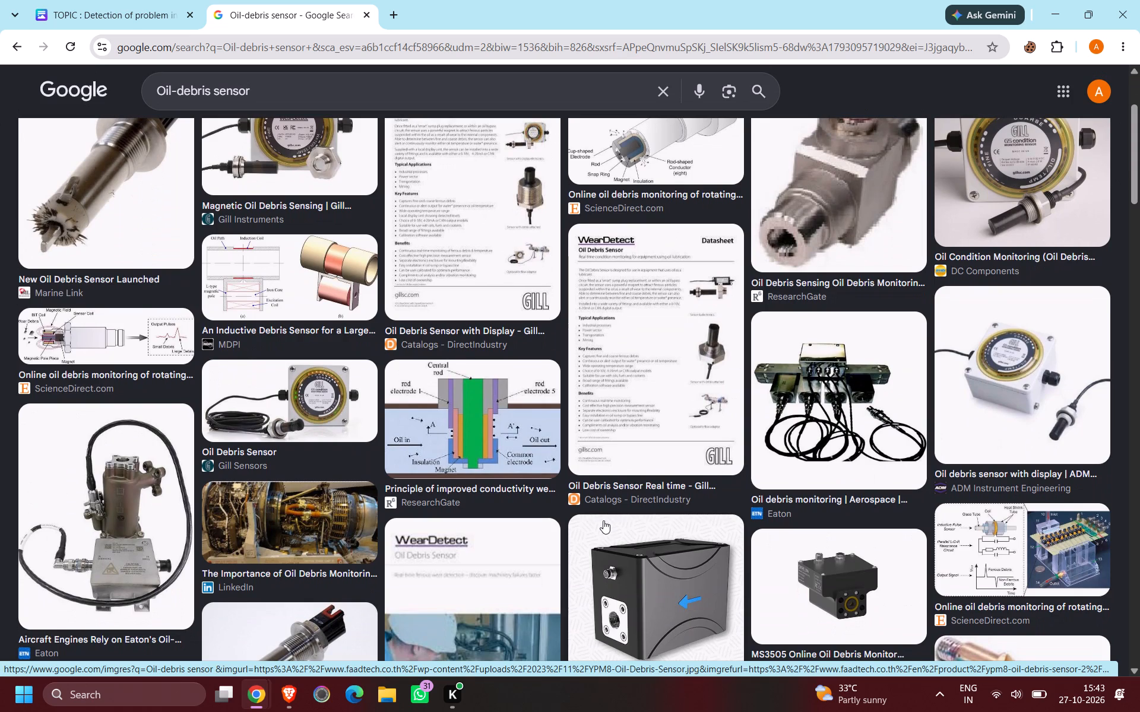
scroll(603, 520, "down", 1)
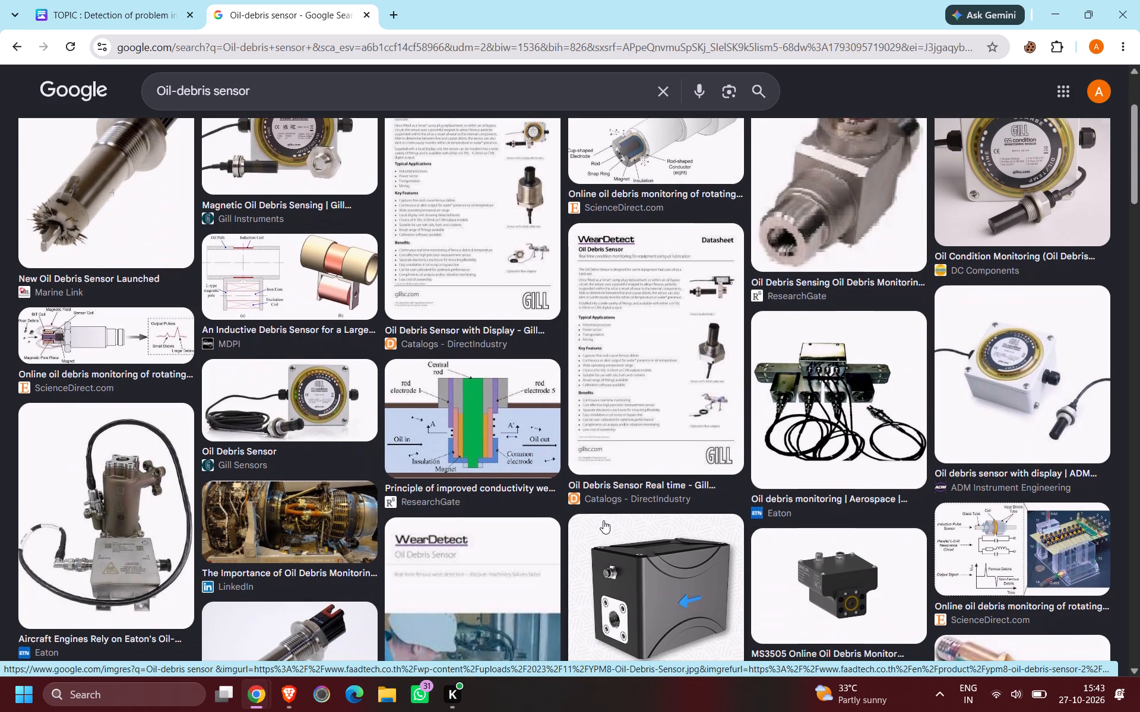
scroll(603, 520, "down", 1)
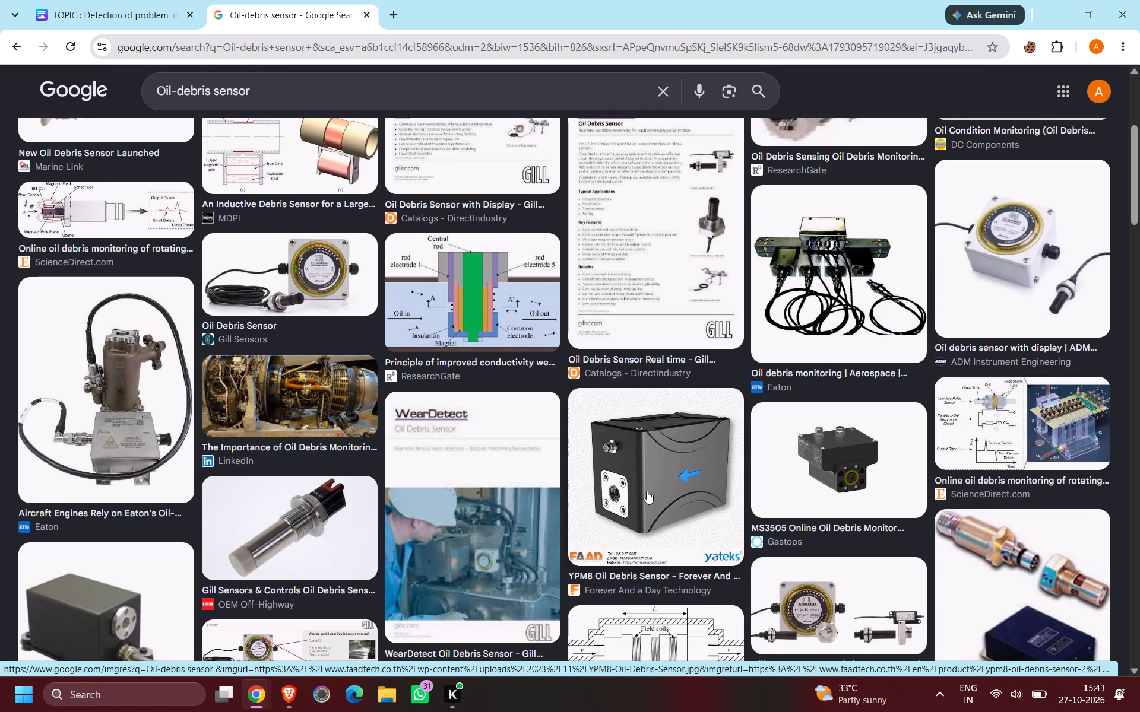
scroll(647, 491, "down", 1)
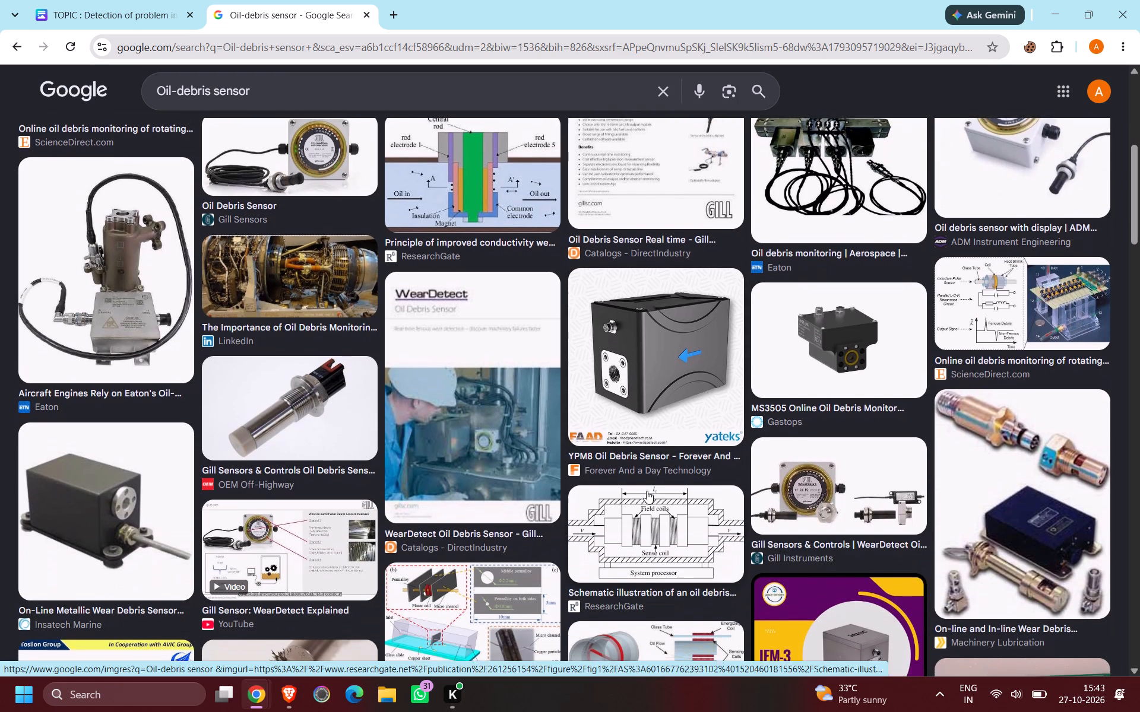
scroll(647, 491, "down", 3)
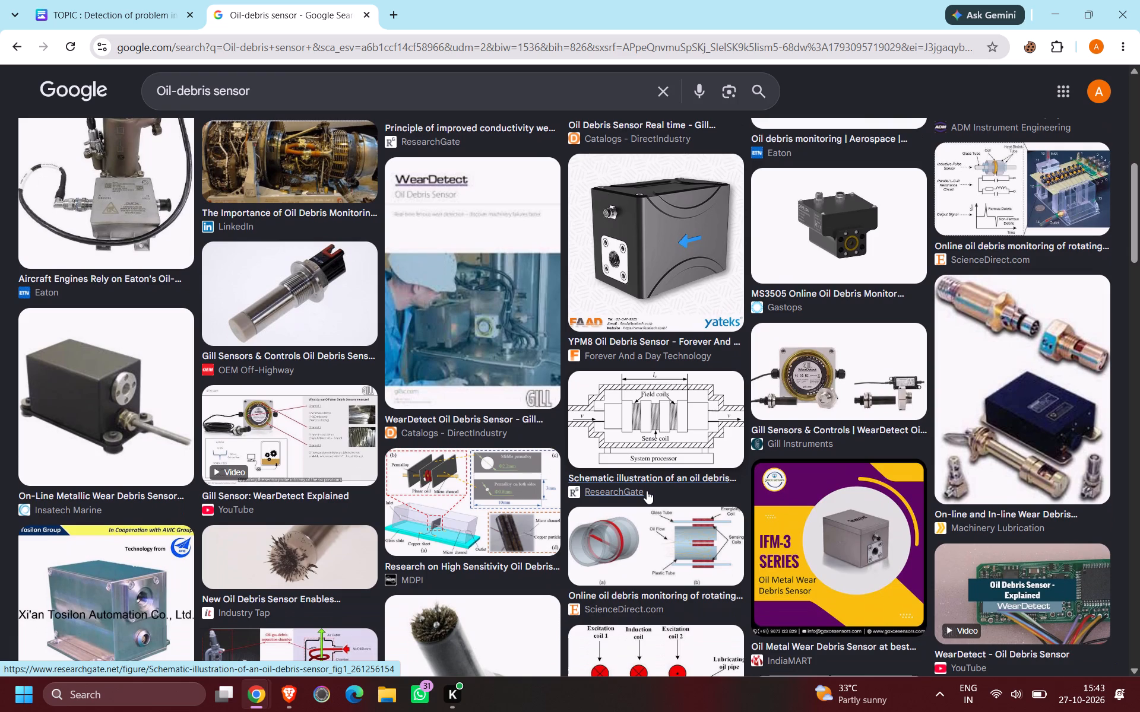
scroll(647, 491, "down", 2)
scroll(541, 552, "down", 1)
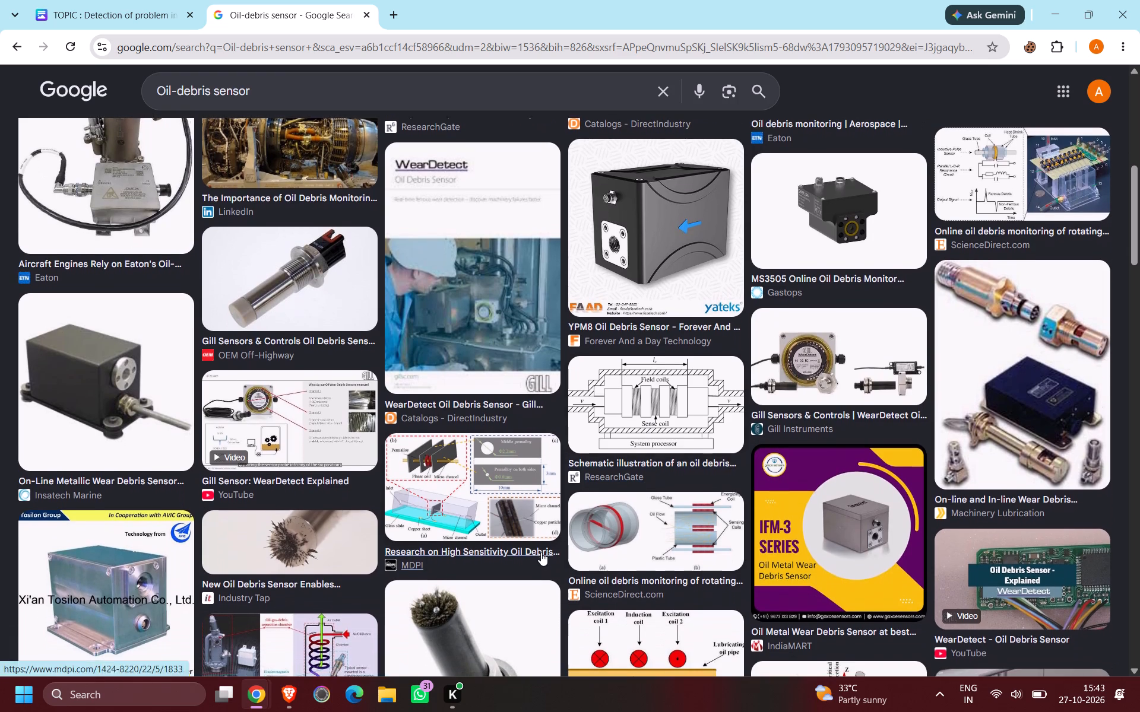
scroll(541, 552, "down", 1)
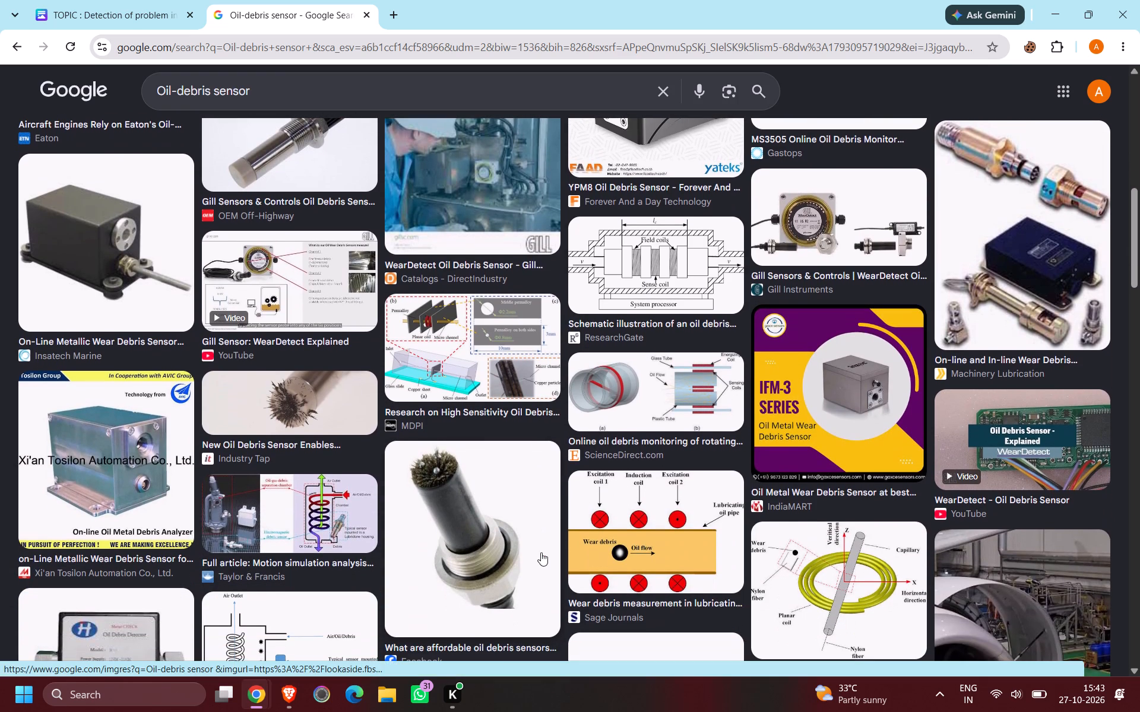
scroll(541, 552, "down", 1)
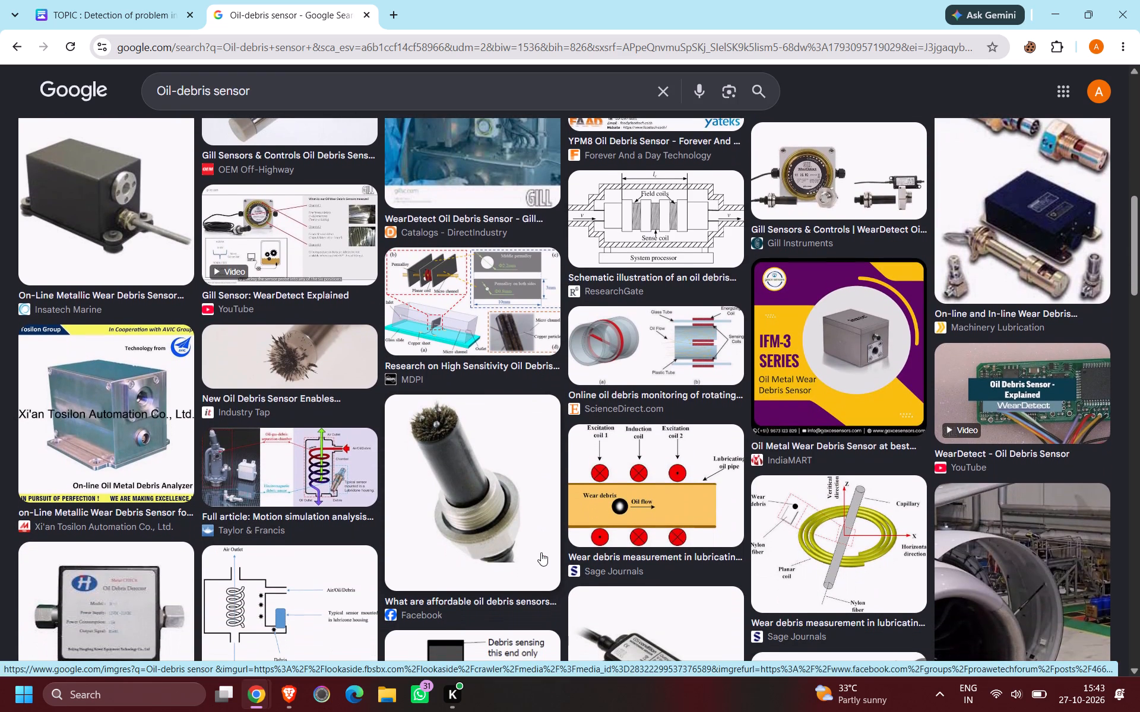
scroll(541, 552, "down", 1)
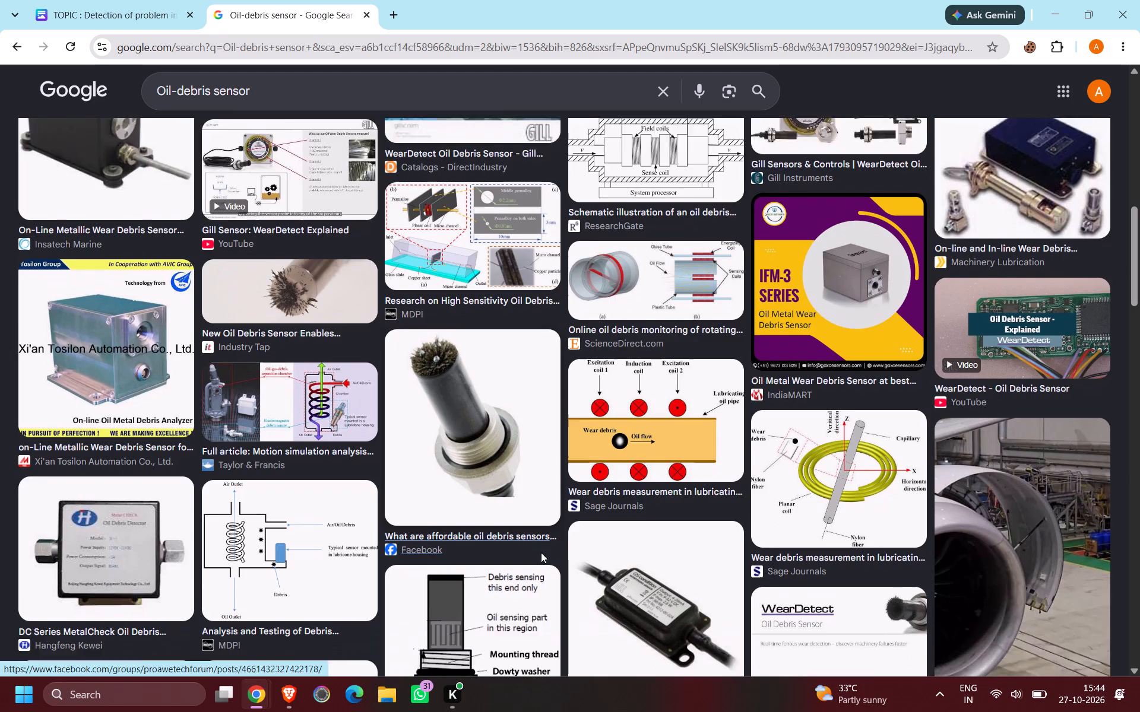
scroll(541, 552, "down", 4)
scroll(541, 552, "up", 5)
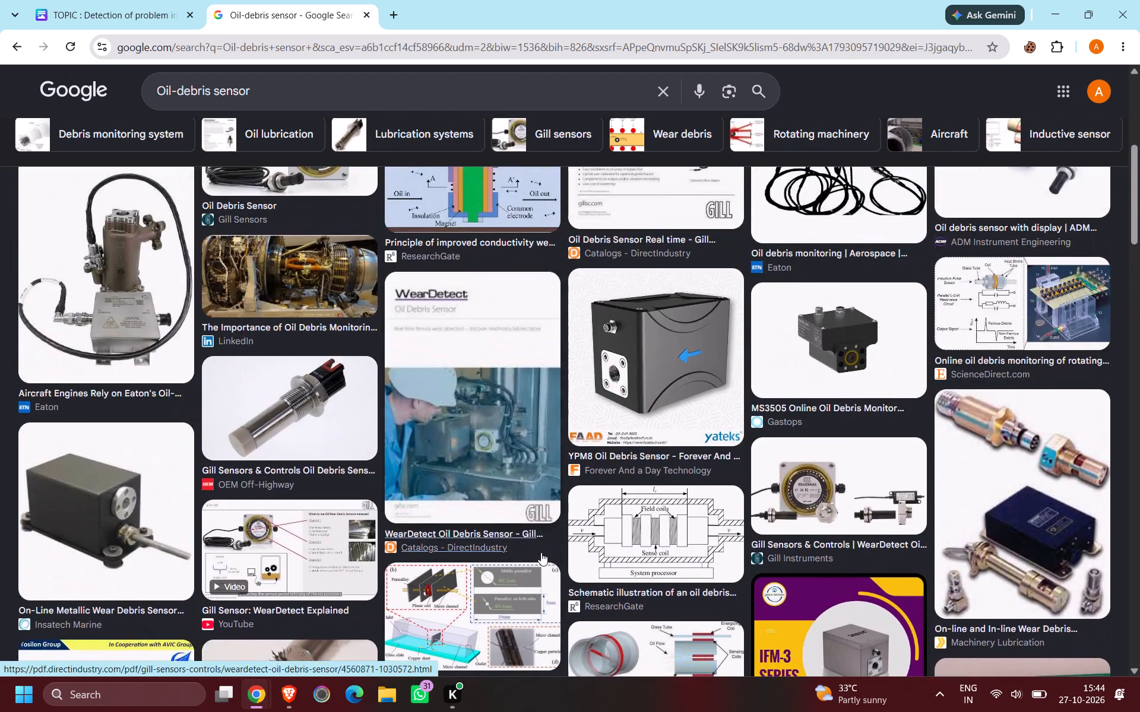
scroll(541, 552, "up", 1)
scroll(541, 552, "down", 1)
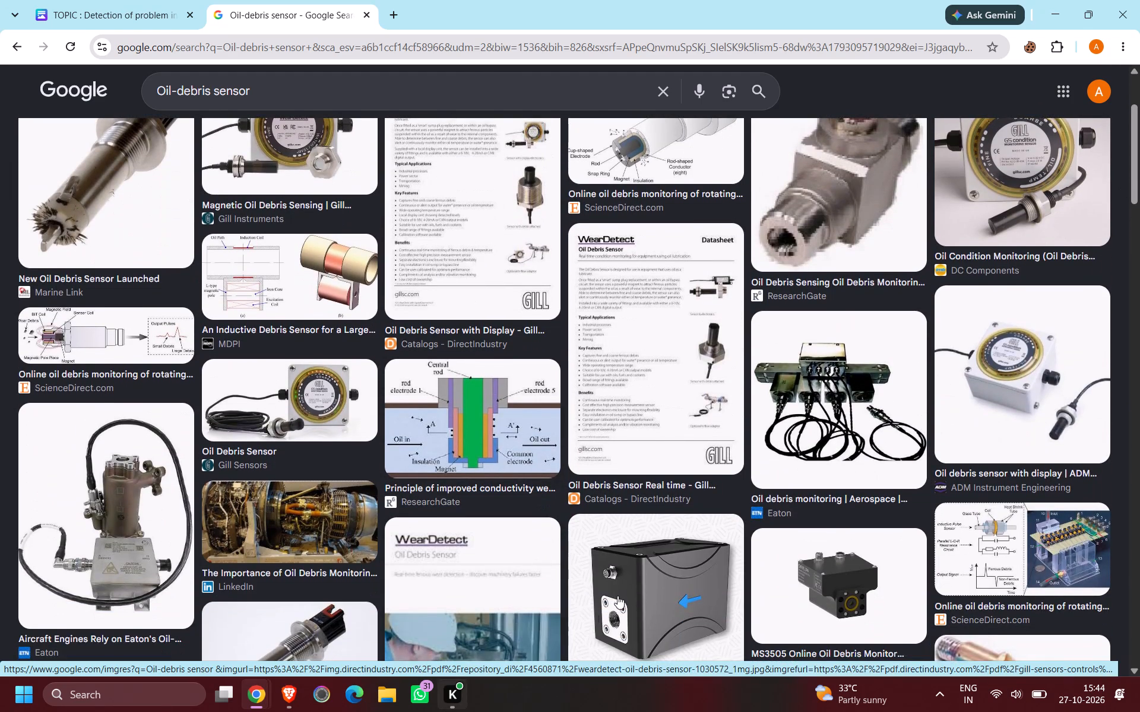
Preview the YPM8 Oil Debris Sensor picture from Forever And a Day Technology, browse its related images, and close the preview.
left_click(619, 595)
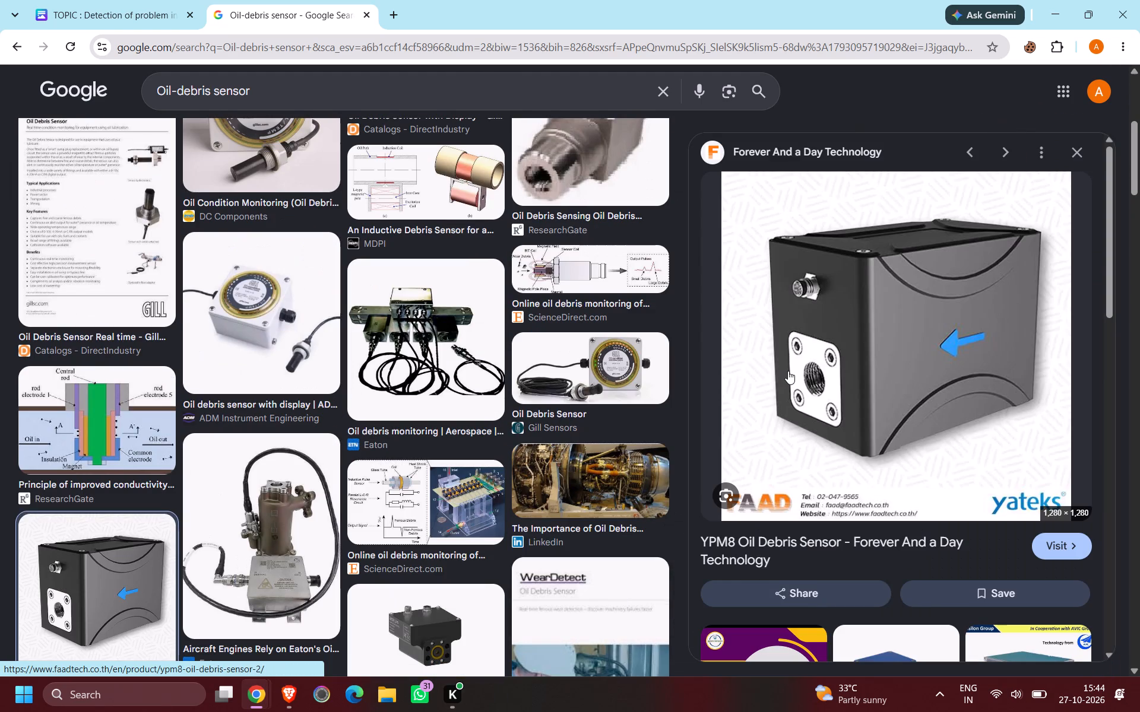
scroll(788, 371, "down", 2)
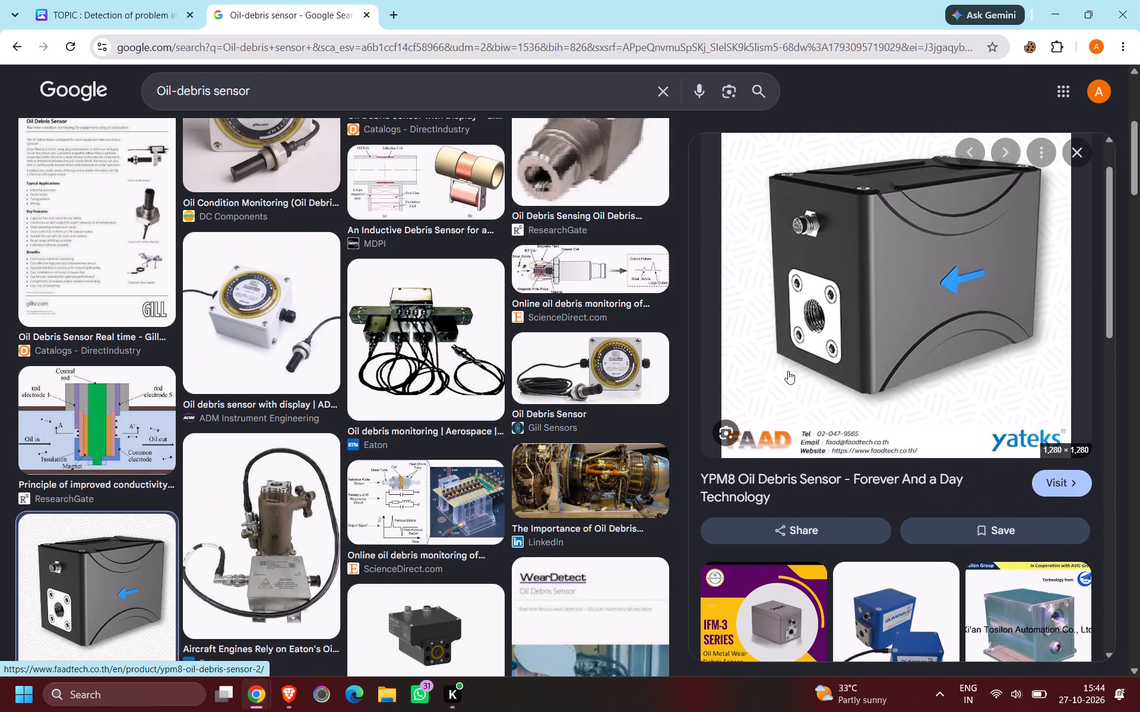
scroll(788, 371, "down", 5)
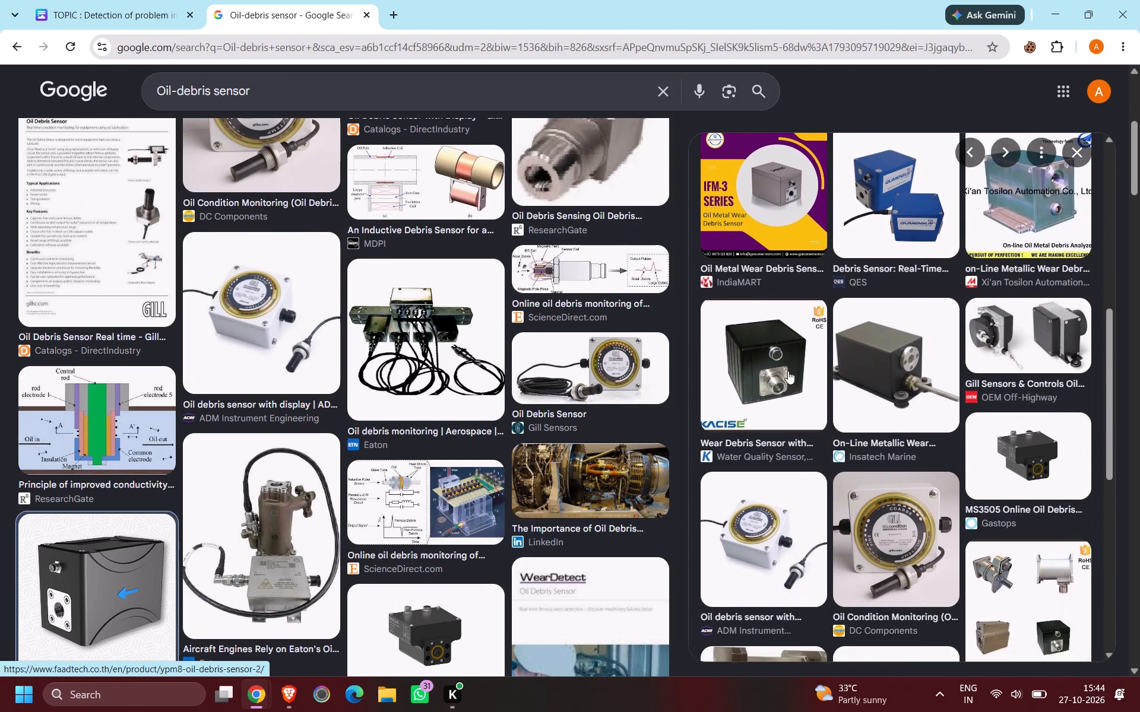
scroll(788, 371, "down", 1)
scroll(788, 371, "up", 9)
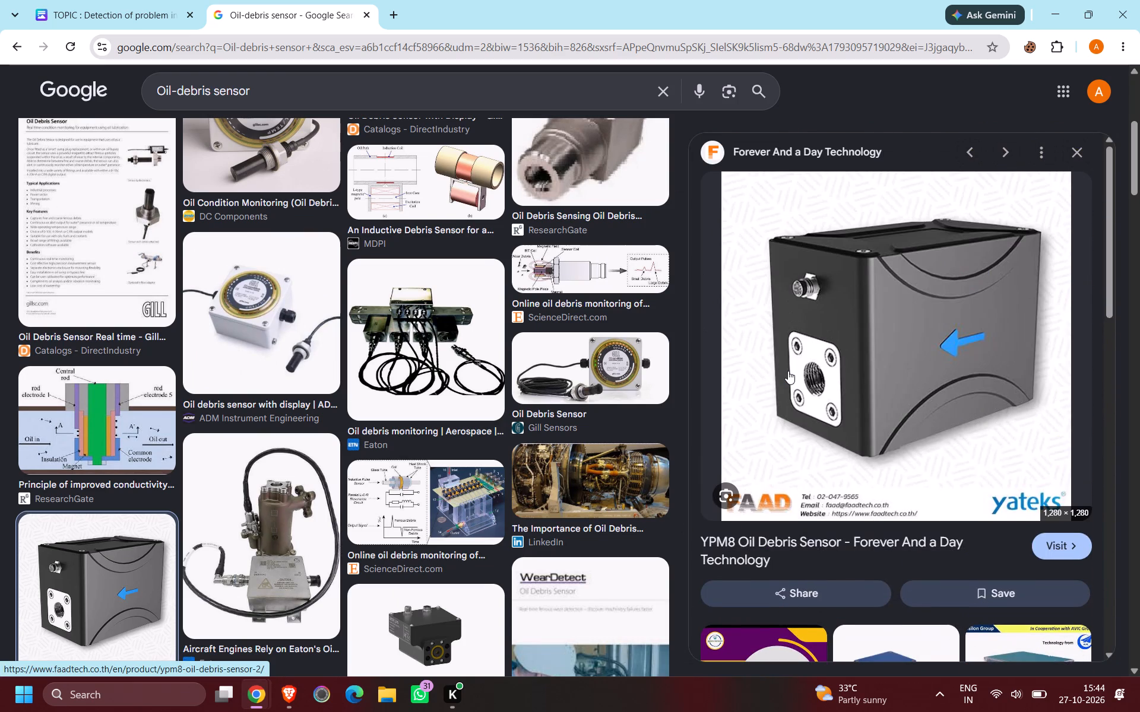
right_click(889, 274)
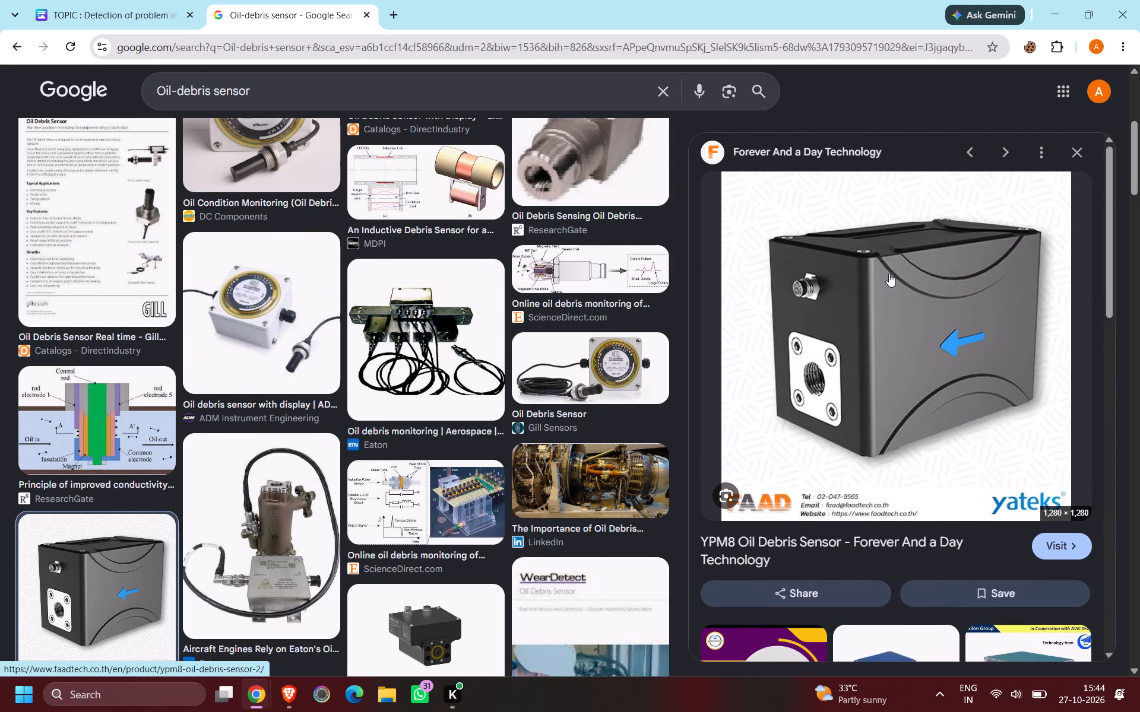
left_click(1080, 152)
left_click(1080, 152)
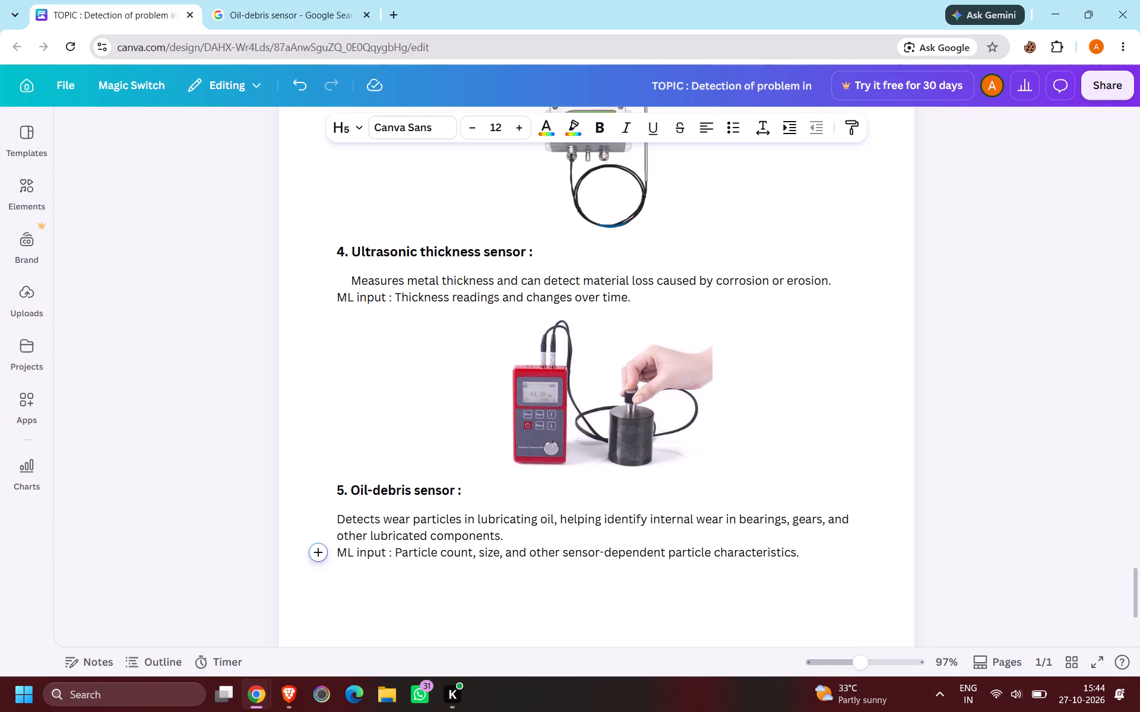
left_click(819, 552)
key("Return")
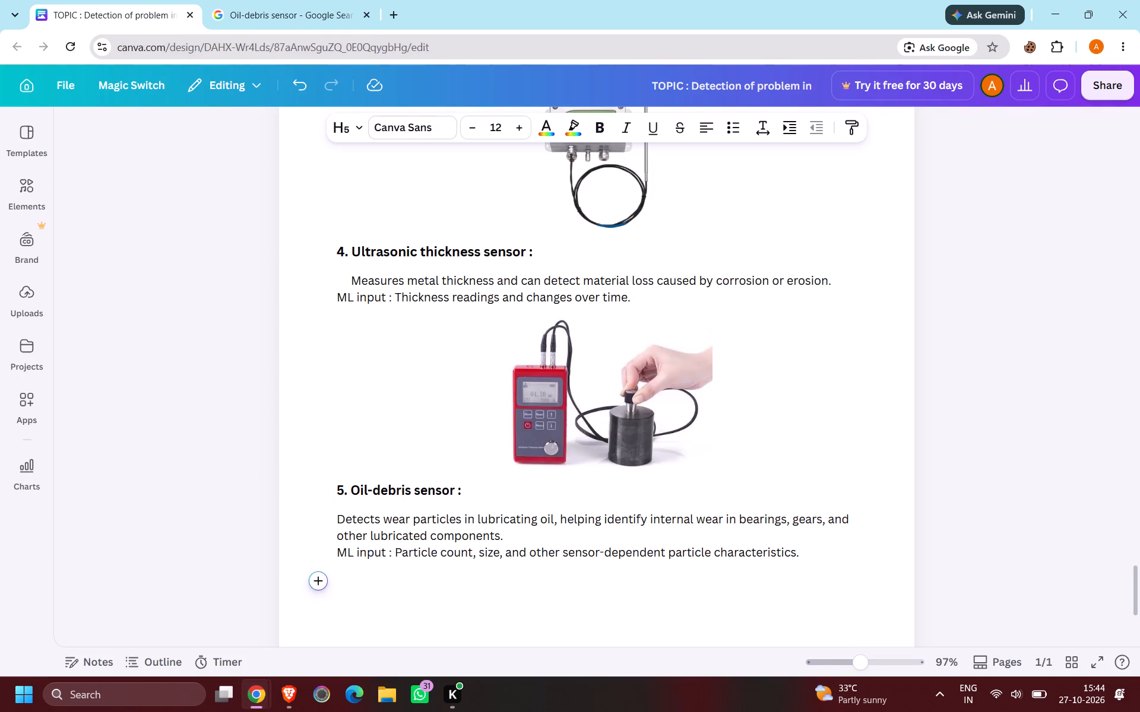
key("ctrl+v")
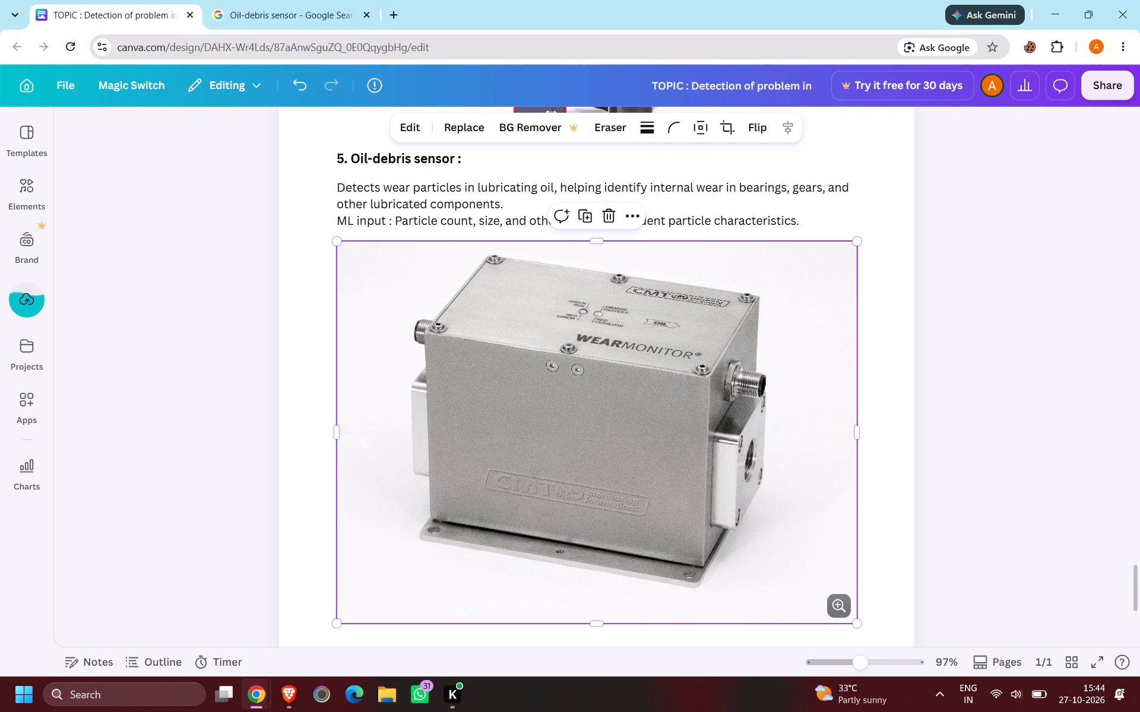
Crop the empty margins off the bottom and top of the pasted oil-debris sensor image.
left_click_drag(594, 623, 606, 600)
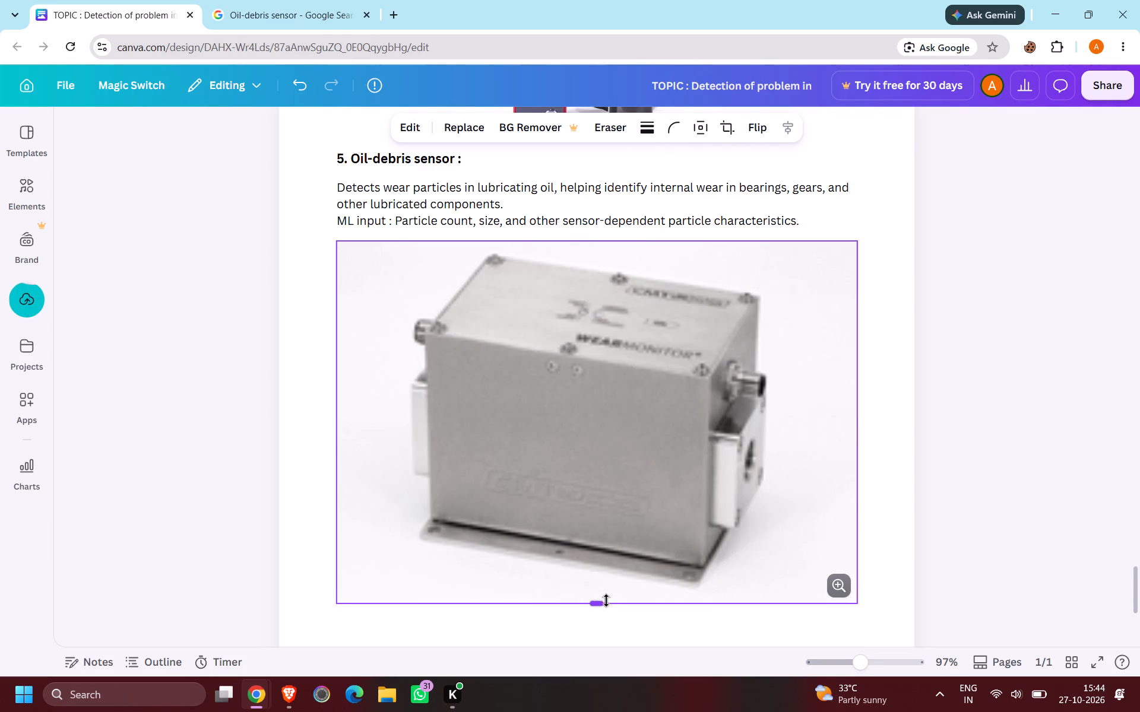
left_click_drag(606, 600, 621, 592)
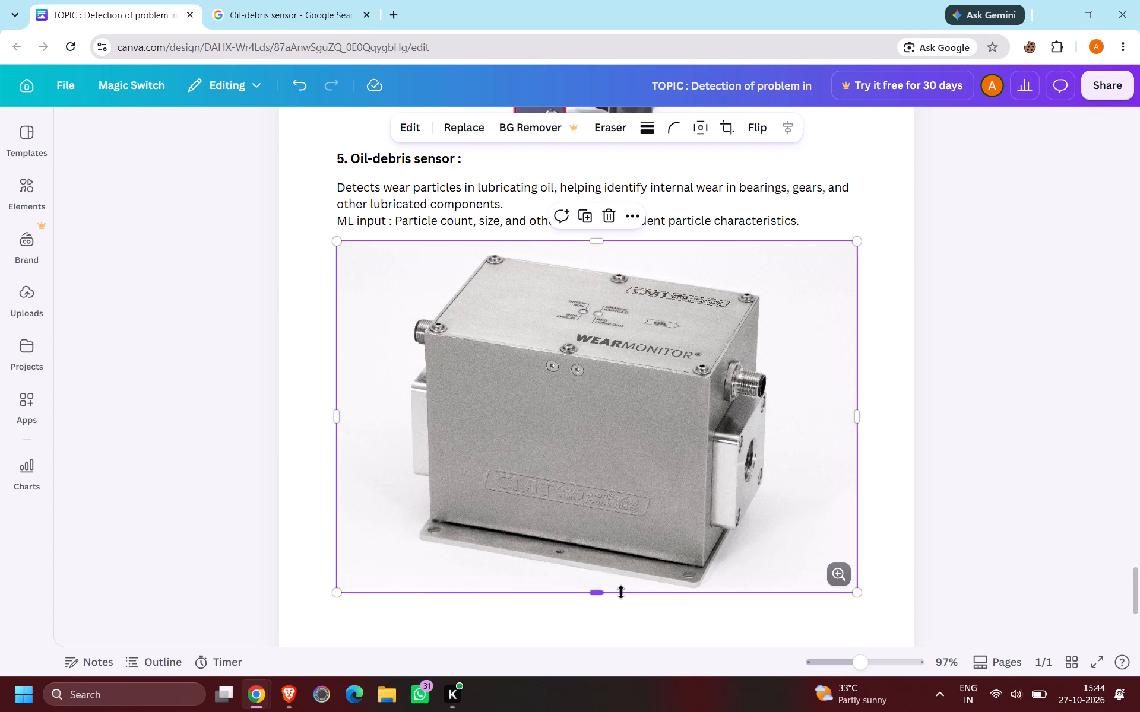
left_click_drag(598, 237, 598, 239)
left_click_drag(598, 239, 597, 249)
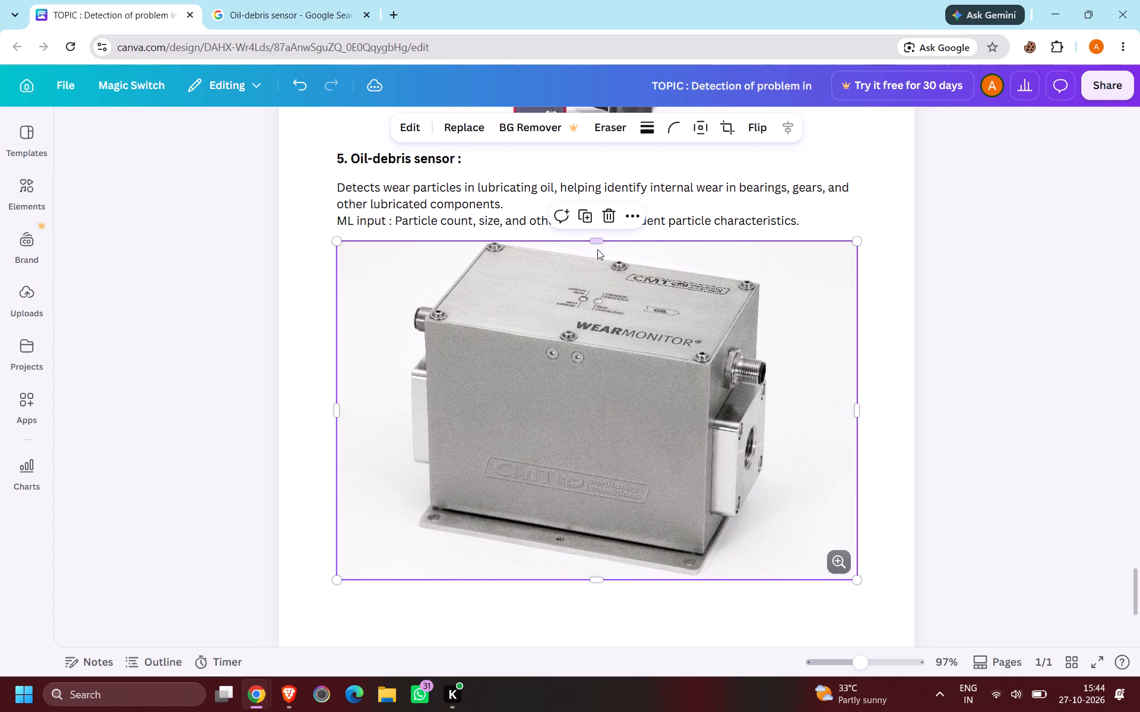
Scale the oil-debris sensor image down proportionally to slightly under half the text width, similar to the ultrasonic sensor picture.
left_click_drag(859, 583, 768, 512)
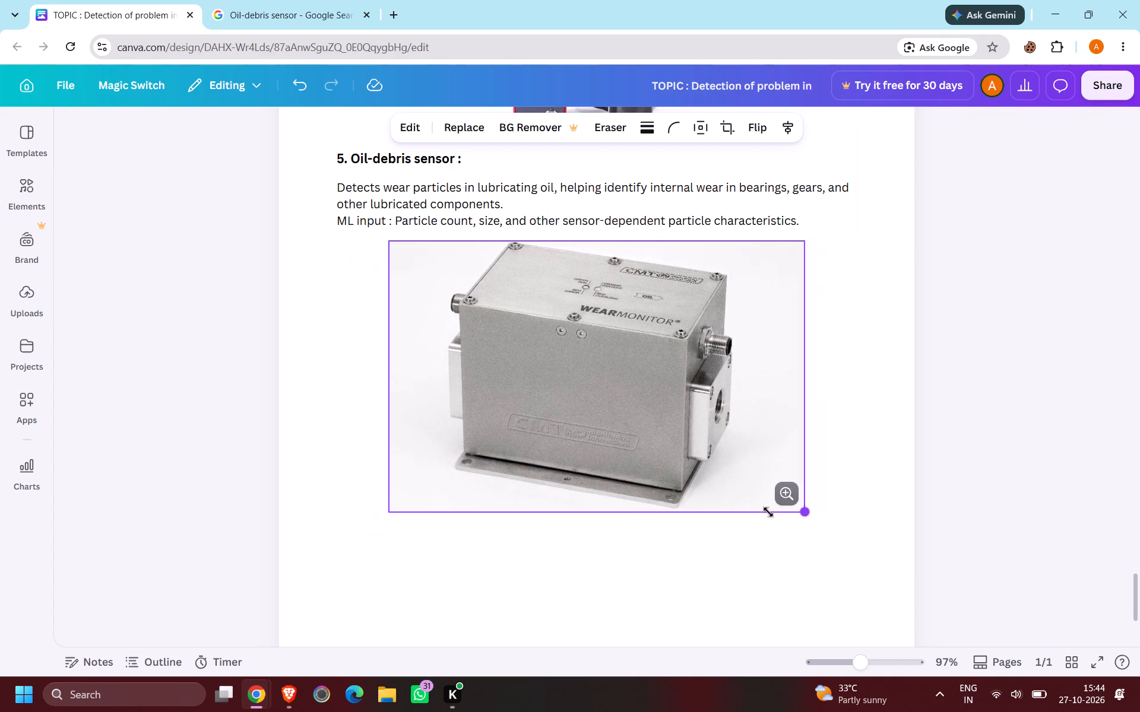
left_click_drag(768, 512, 737, 384)
left_click(817, 395)
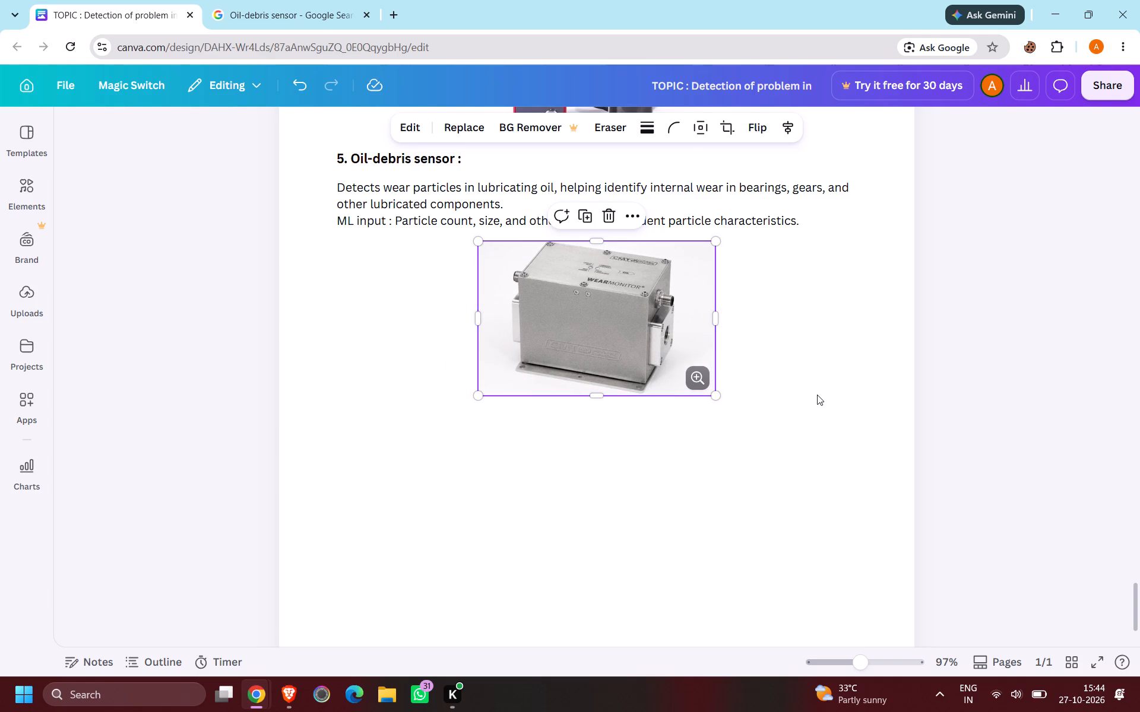
scroll(817, 395, "up", 3)
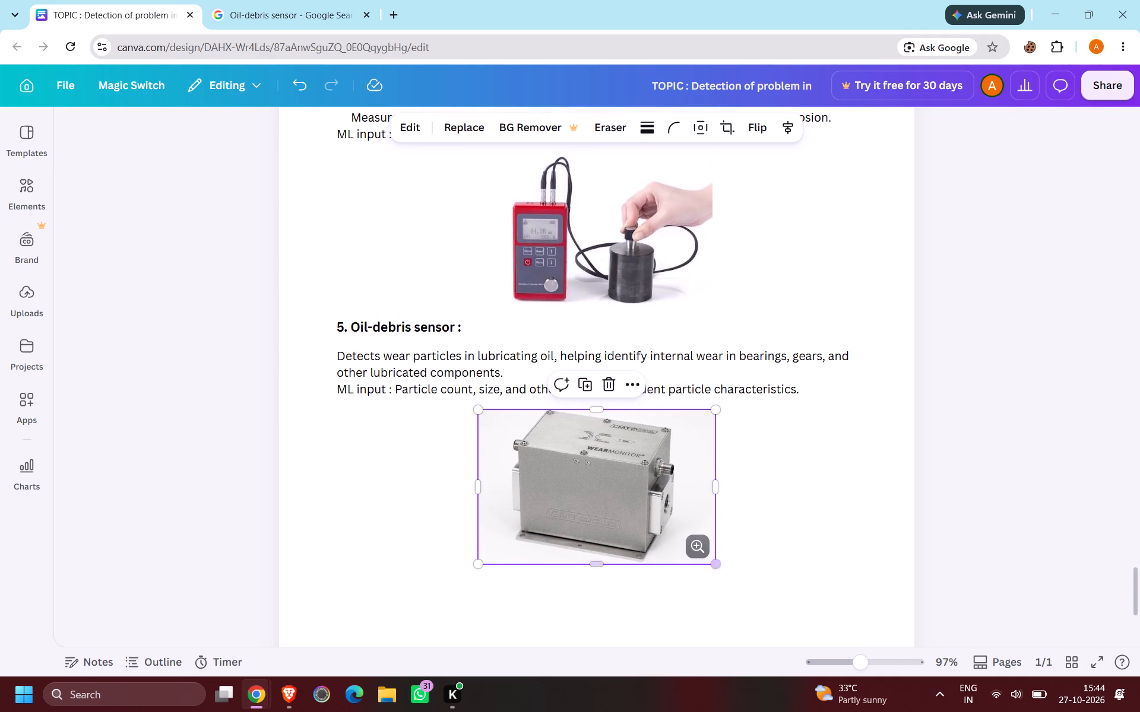
left_click_drag(715, 569, 708, 562)
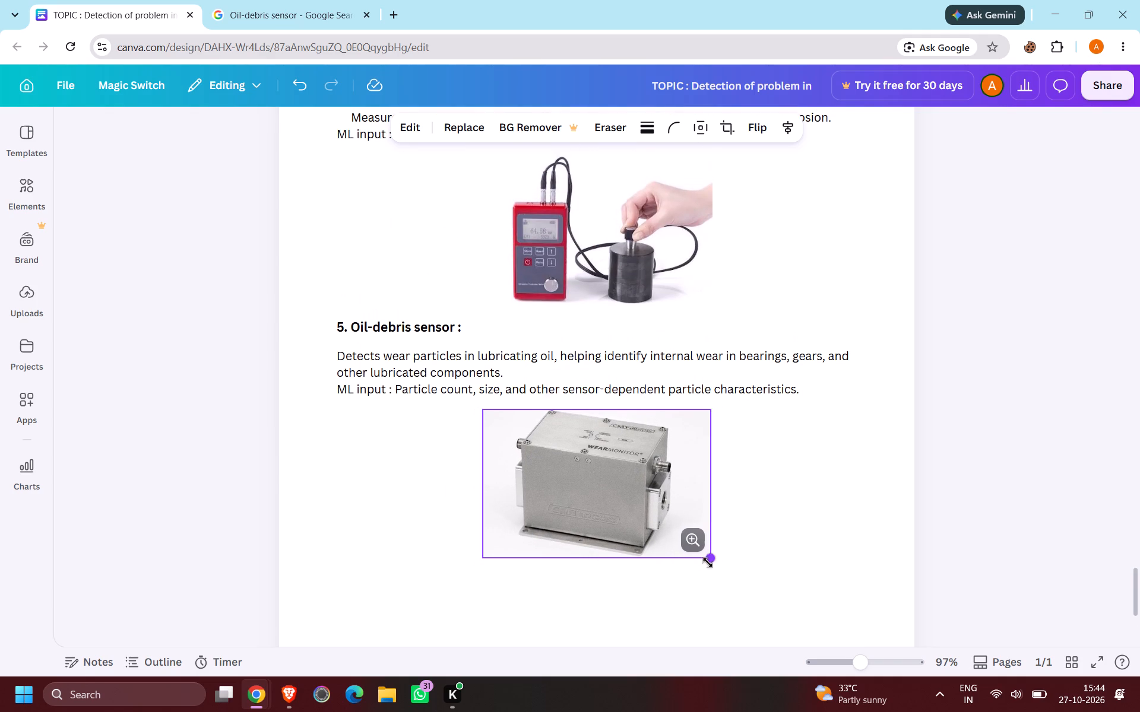
left_click_drag(708, 562, 707, 562)
Start a new line below the oil-debris sensor image.
left_click(747, 549)
left_click(747, 549)
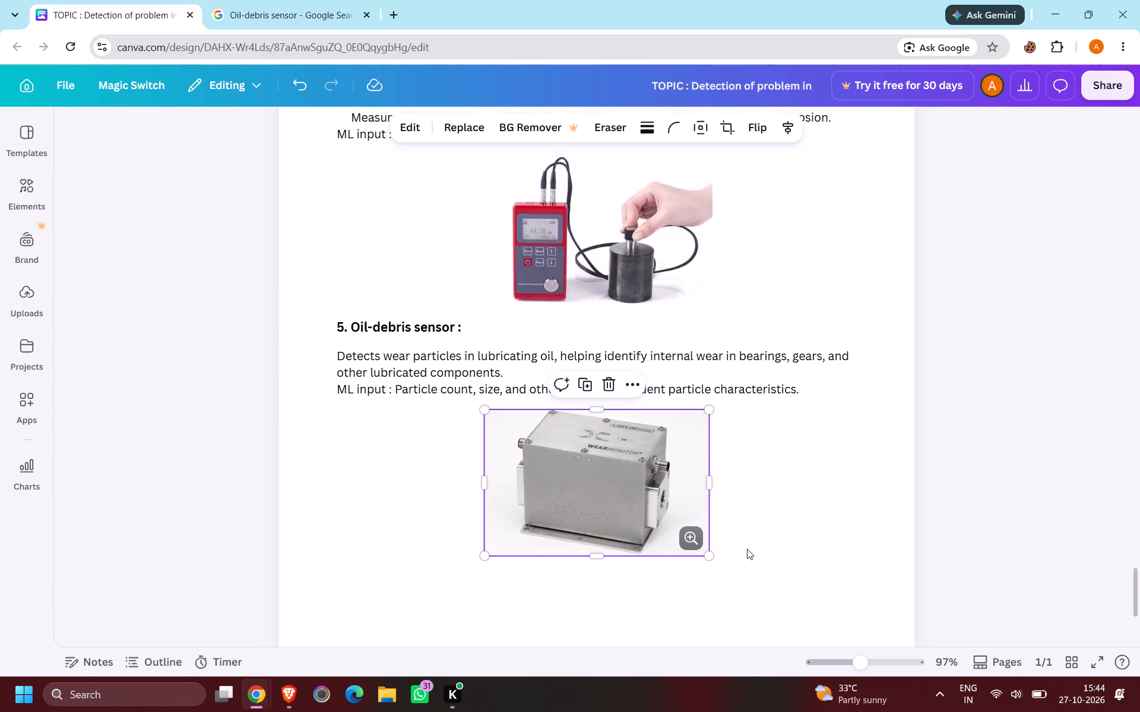
key("Return")
scroll(747, 549, "up", 5)
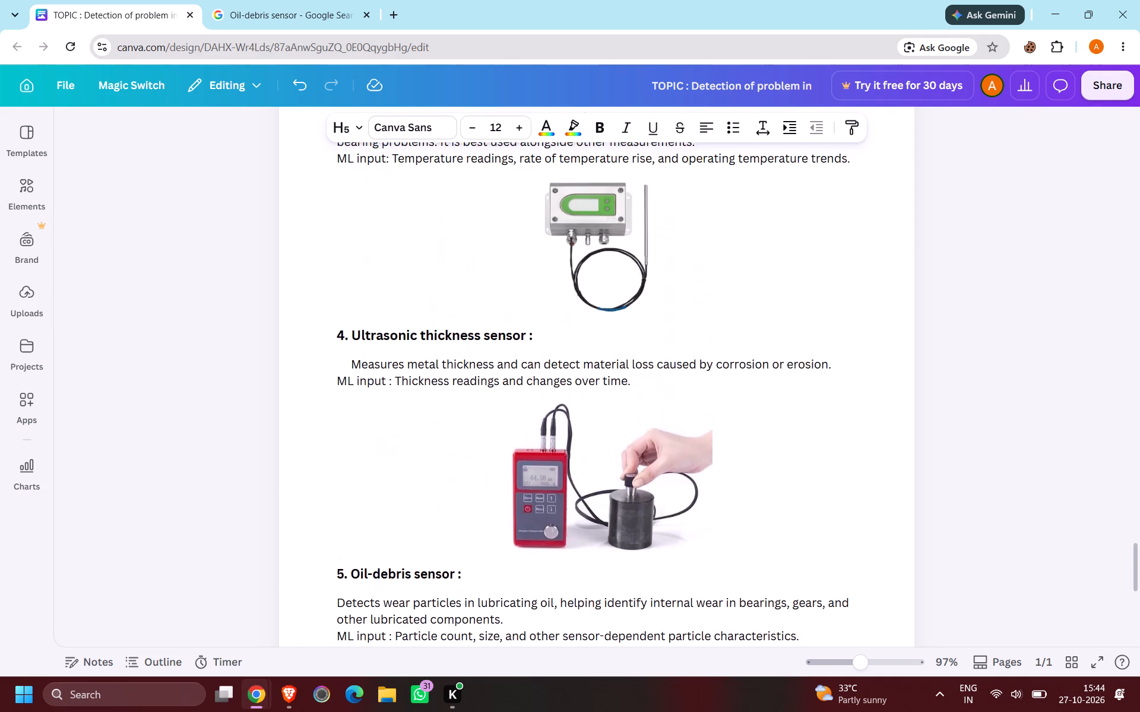
Scale the ultrasonic thickness sensor image in section 4 down slightly, keeping its proportions.
scroll(747, 549, "up", 5)
scroll(747, 549, "down", 6)
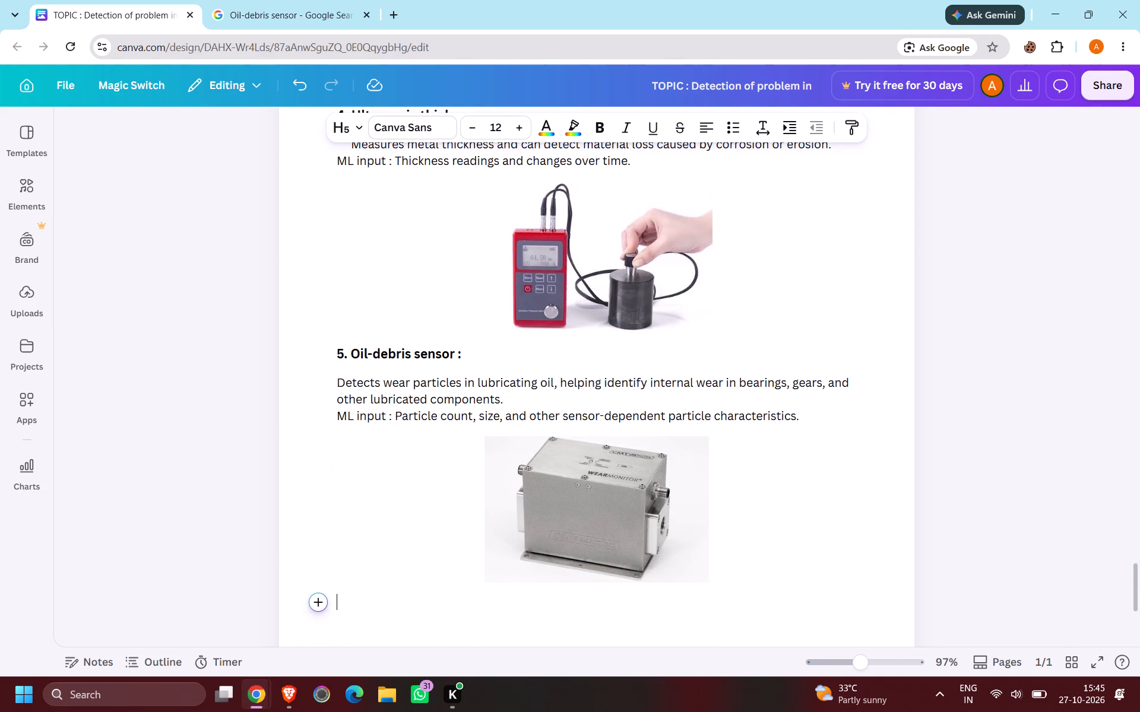
left_click(650, 338)
left_click_drag(649, 295, 715, 336)
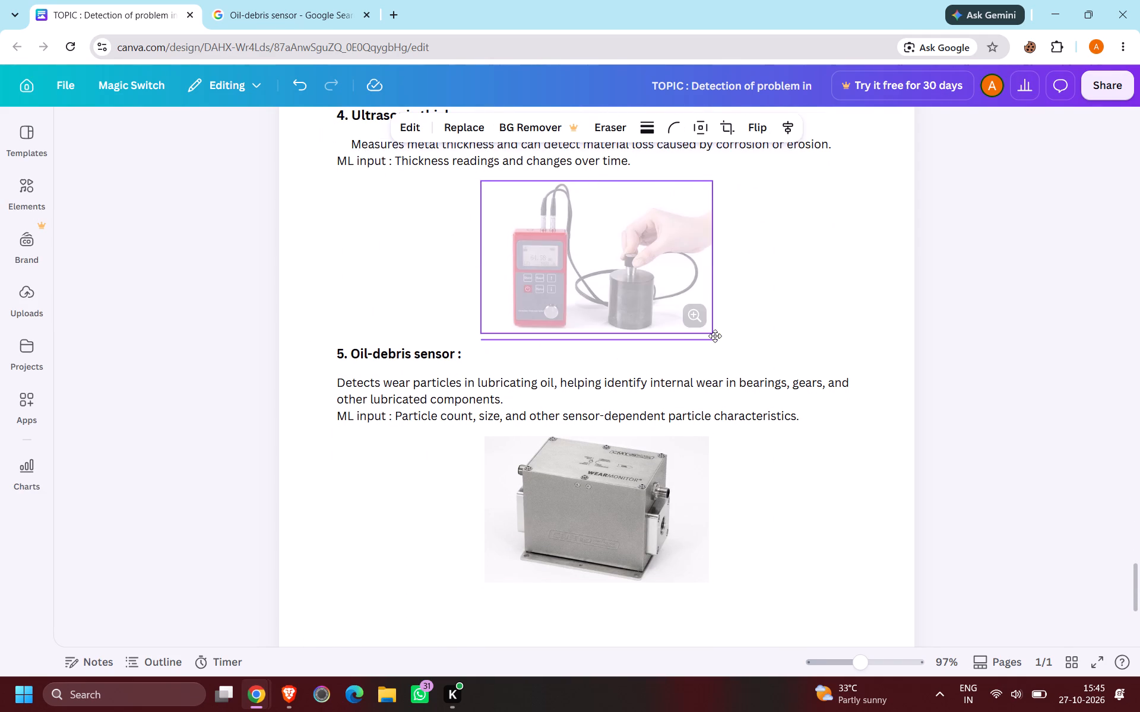
left_click_drag(715, 336, 720, 332)
left_click_drag(714, 330, 703, 319)
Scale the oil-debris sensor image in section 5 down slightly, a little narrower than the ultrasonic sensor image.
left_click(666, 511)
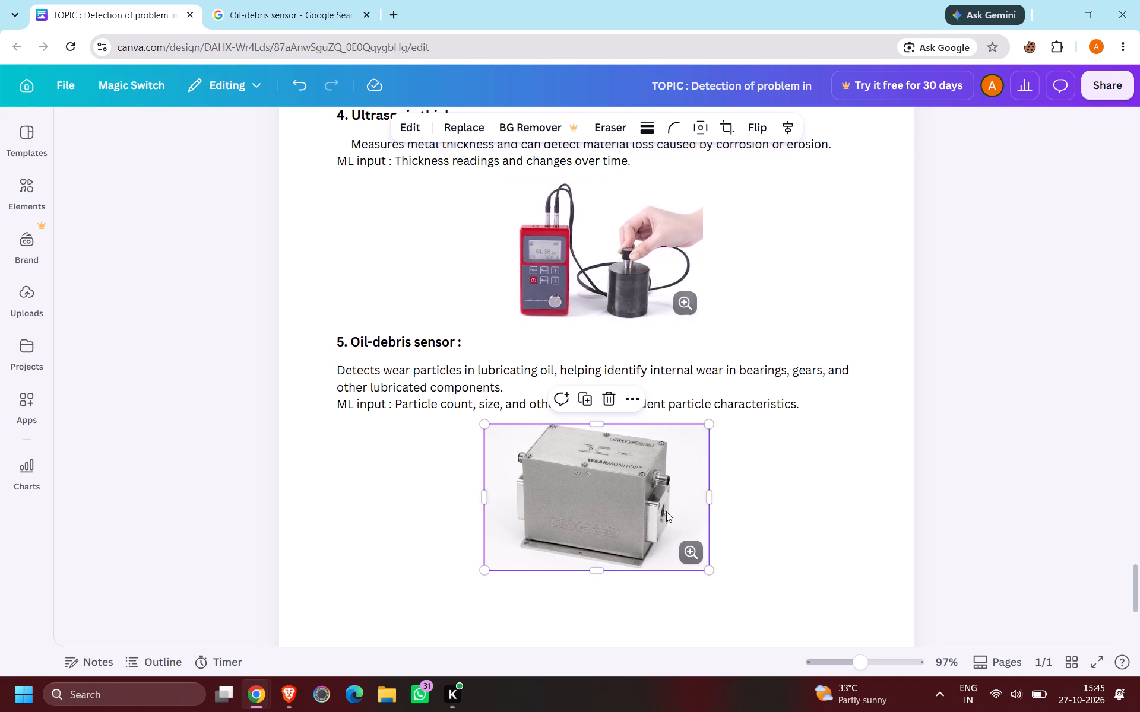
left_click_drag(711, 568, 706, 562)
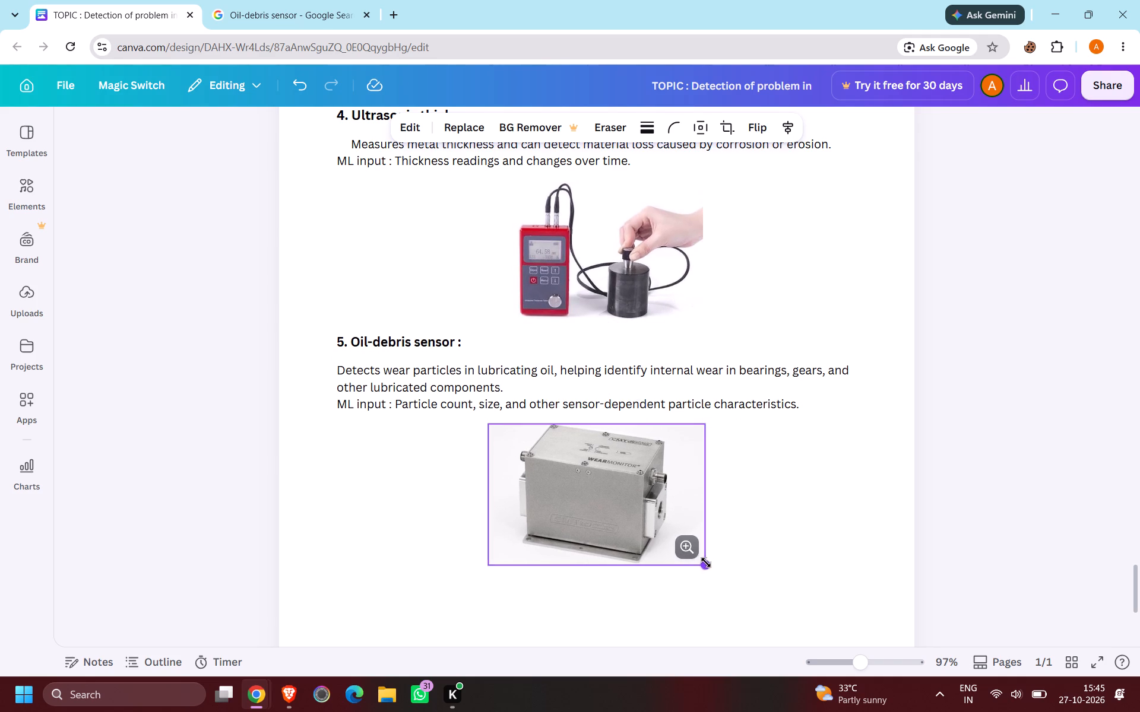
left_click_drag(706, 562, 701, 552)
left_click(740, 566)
Enlarge the temperature sensor image in section 3 slightly, keeping its proportions.
scroll(740, 566, "up", 3)
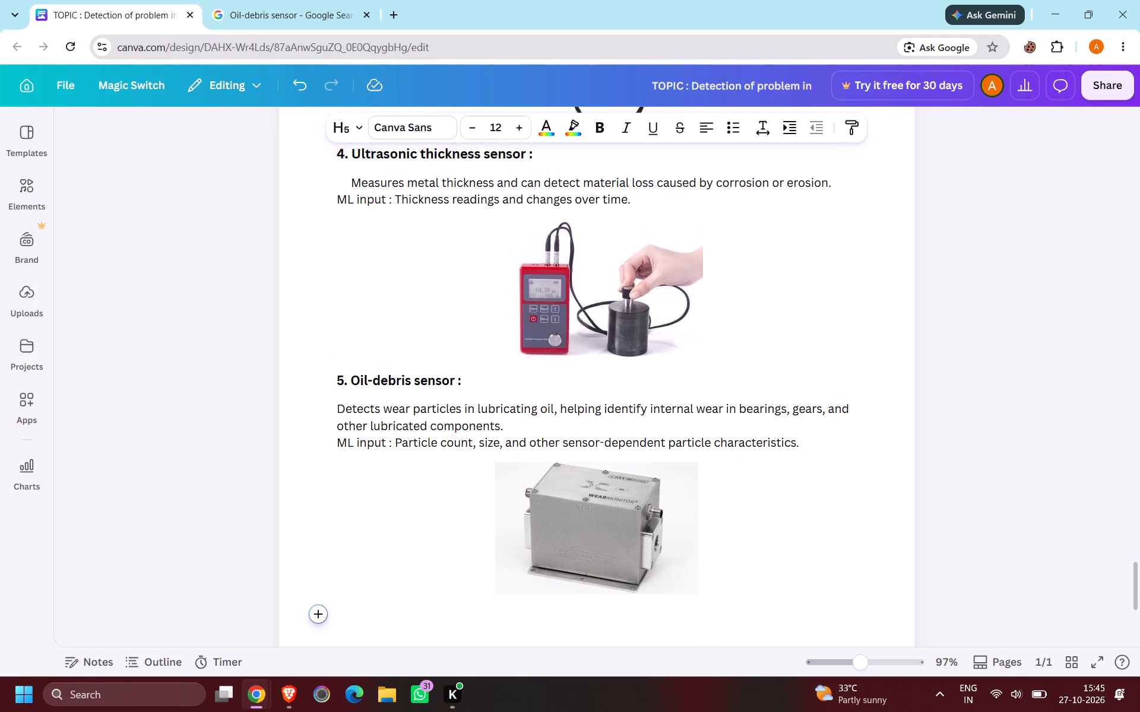
scroll(740, 566, "up", 4)
left_click(618, 411)
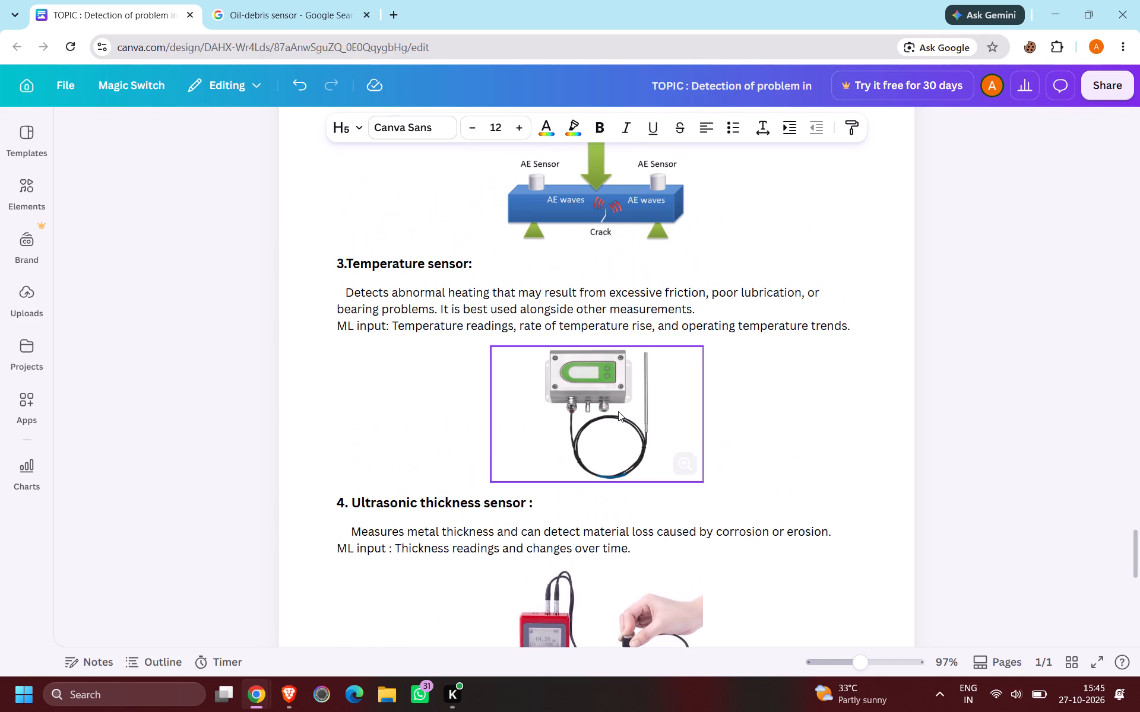
left_click_drag(701, 482, 706, 487)
left_click(799, 507)
Fine-tune the ultrasonic thickness sensor image in section 4 to a marginally smaller size.
scroll(799, 507, "down", 1)
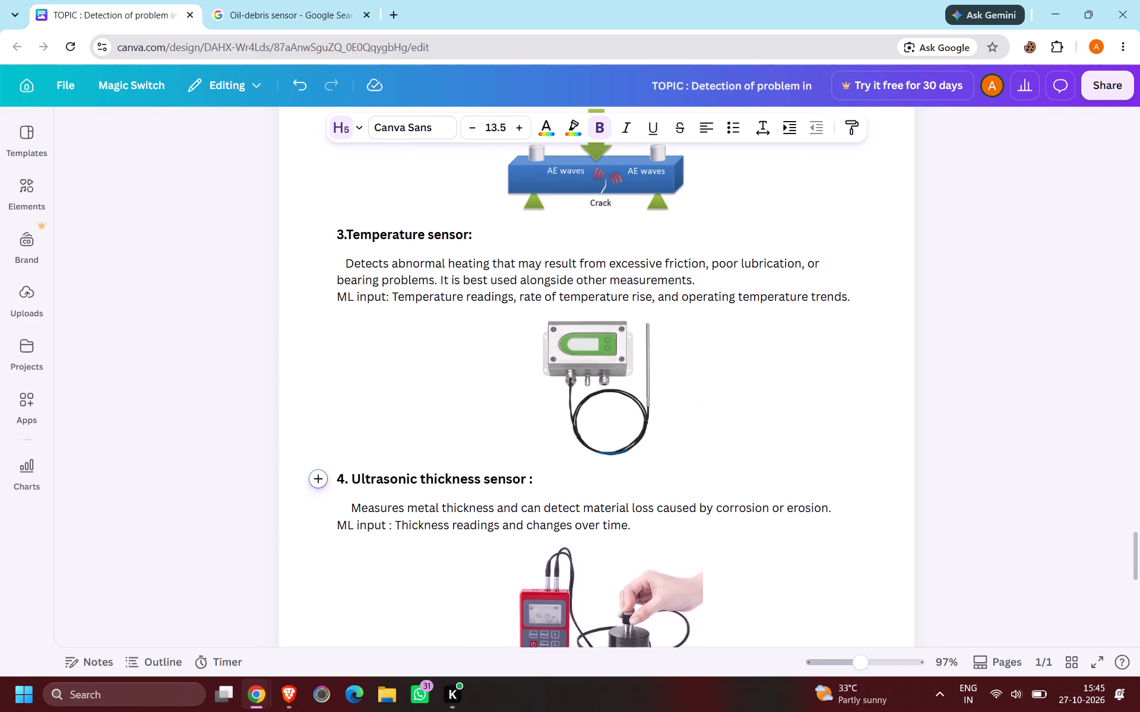
scroll(799, 507, "down", 1)
left_click(638, 527)
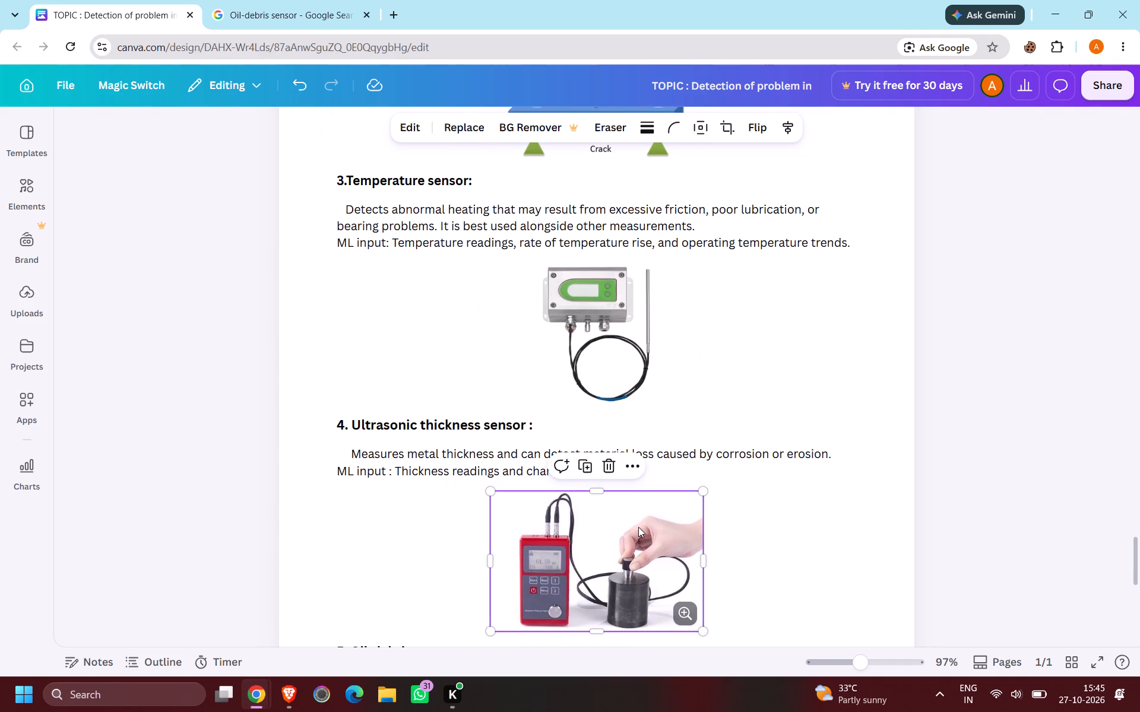
left_click(703, 621)
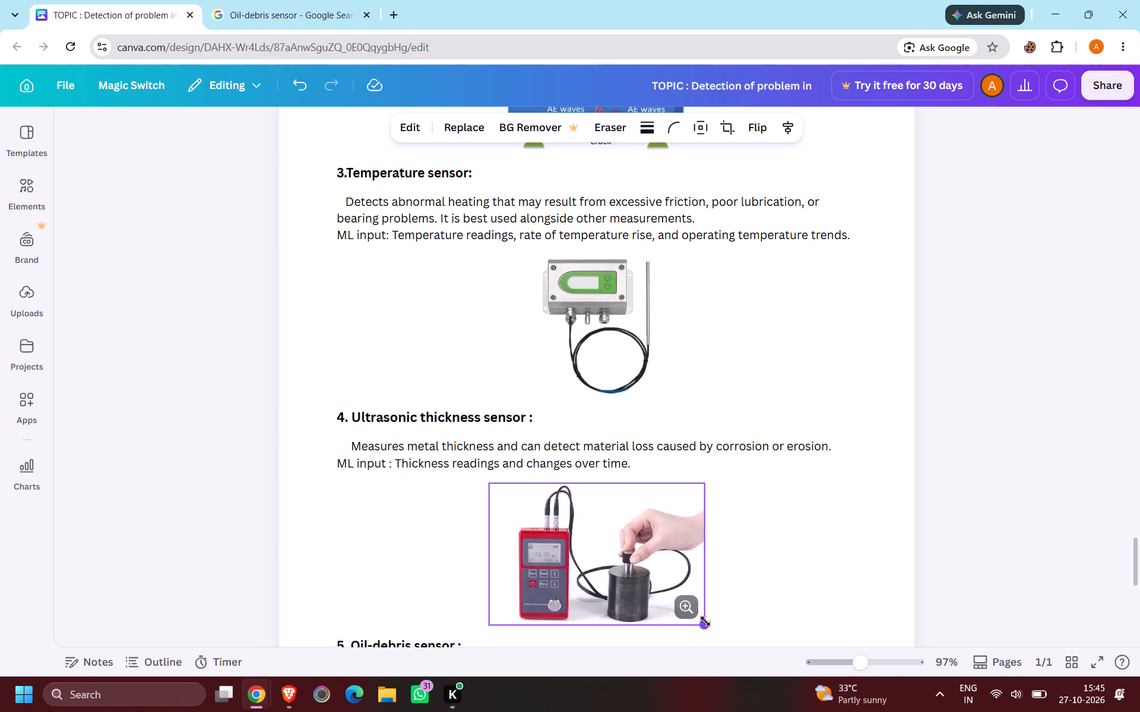
left_click(776, 615)
Enlarge the oil-debris sensor image in section 5 proportionally to slightly wider than the ultrasonic sensor image.
scroll(776, 615, "down", 3)
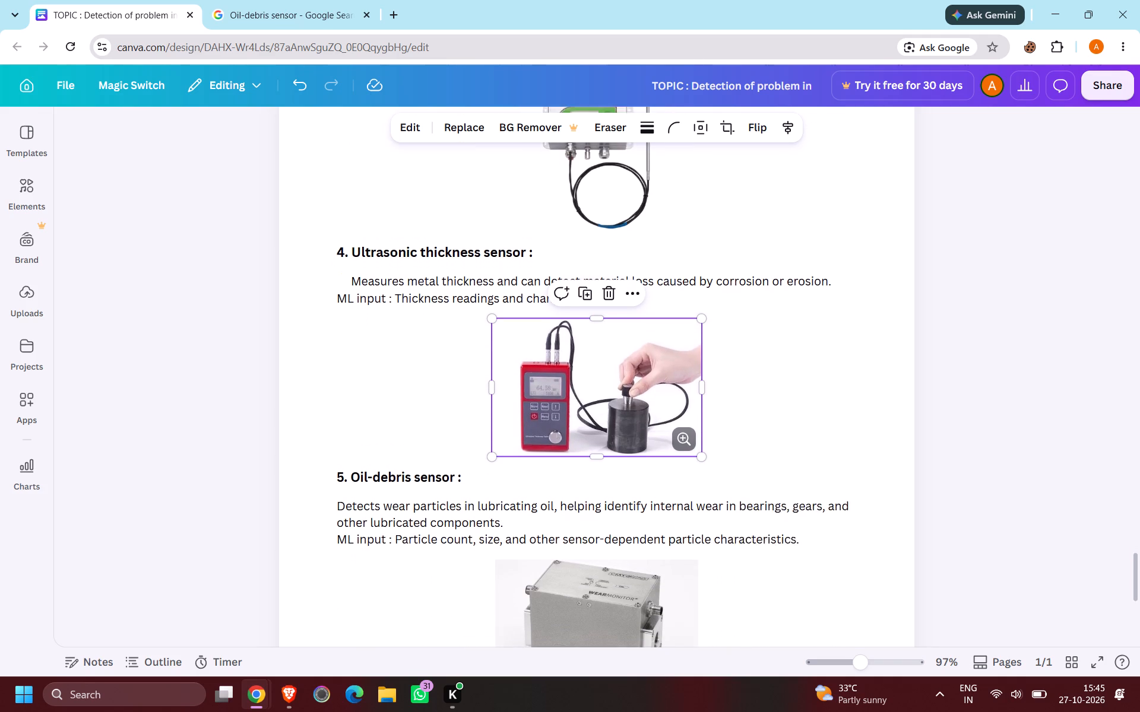
scroll(776, 615, "down", 2)
left_click(660, 571)
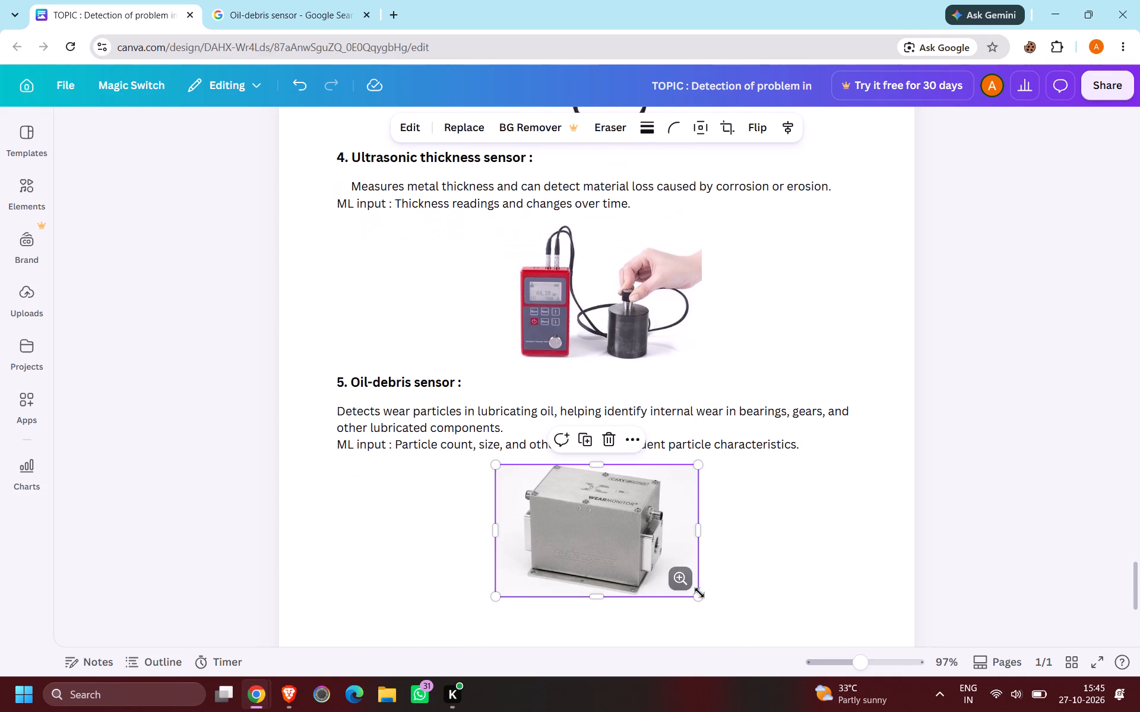
left_click_drag(699, 593, 717, 605)
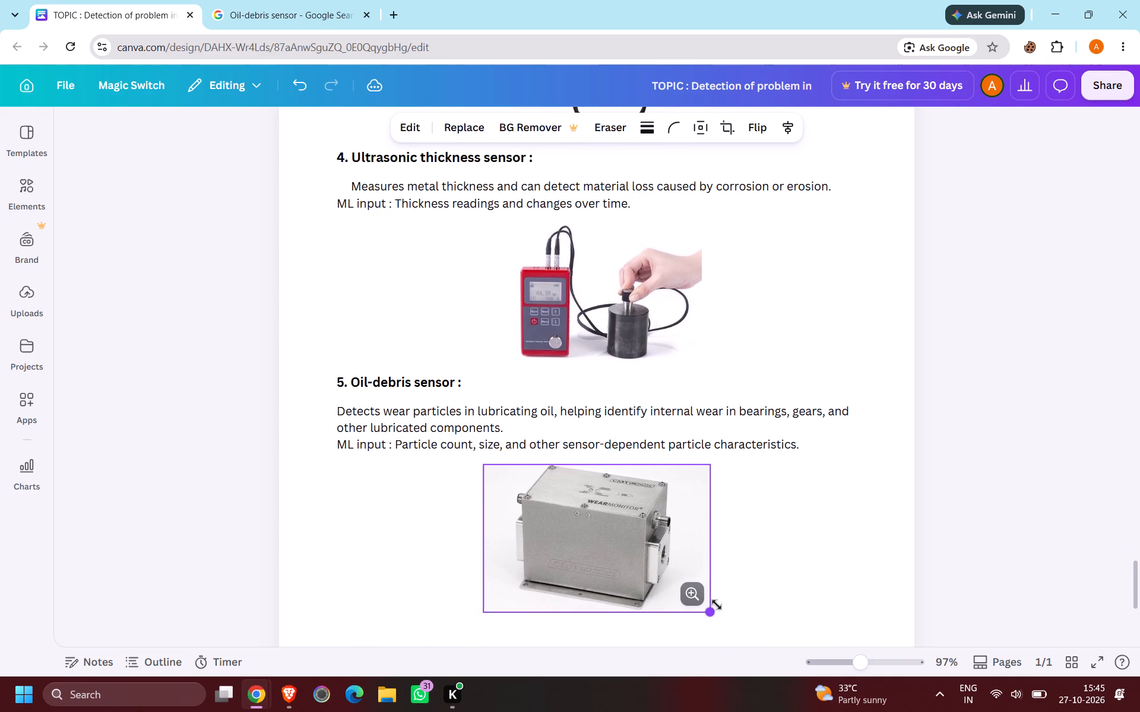
left_click_drag(717, 605, 717, 606)
left_click(847, 586)
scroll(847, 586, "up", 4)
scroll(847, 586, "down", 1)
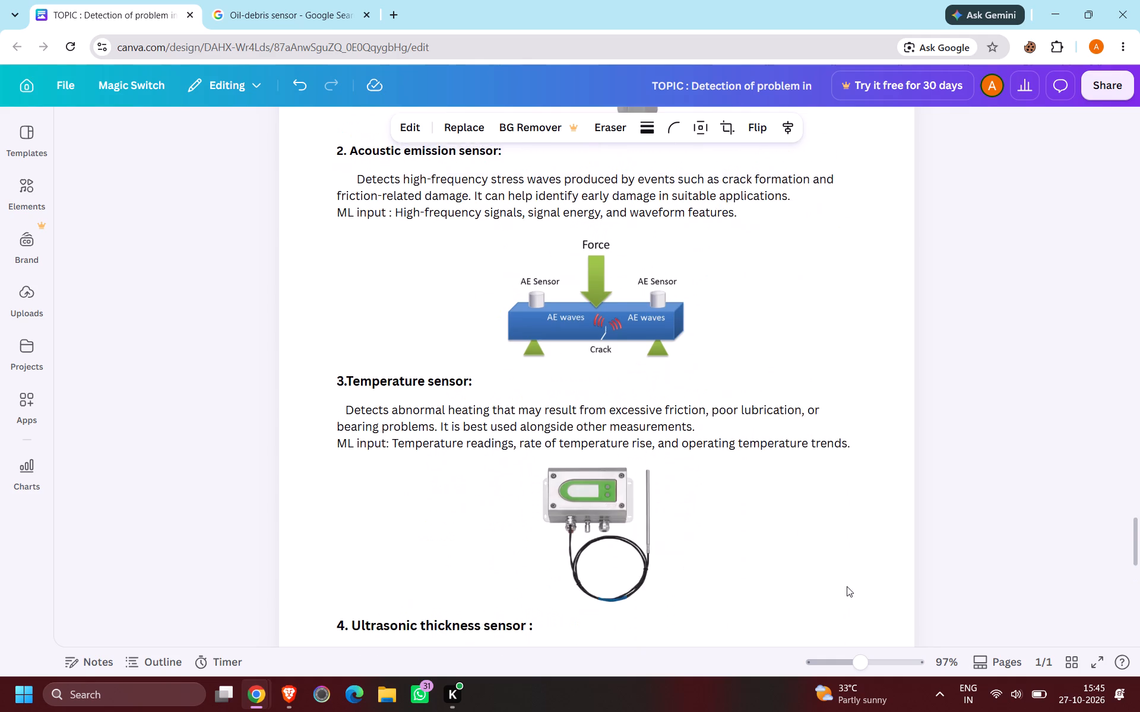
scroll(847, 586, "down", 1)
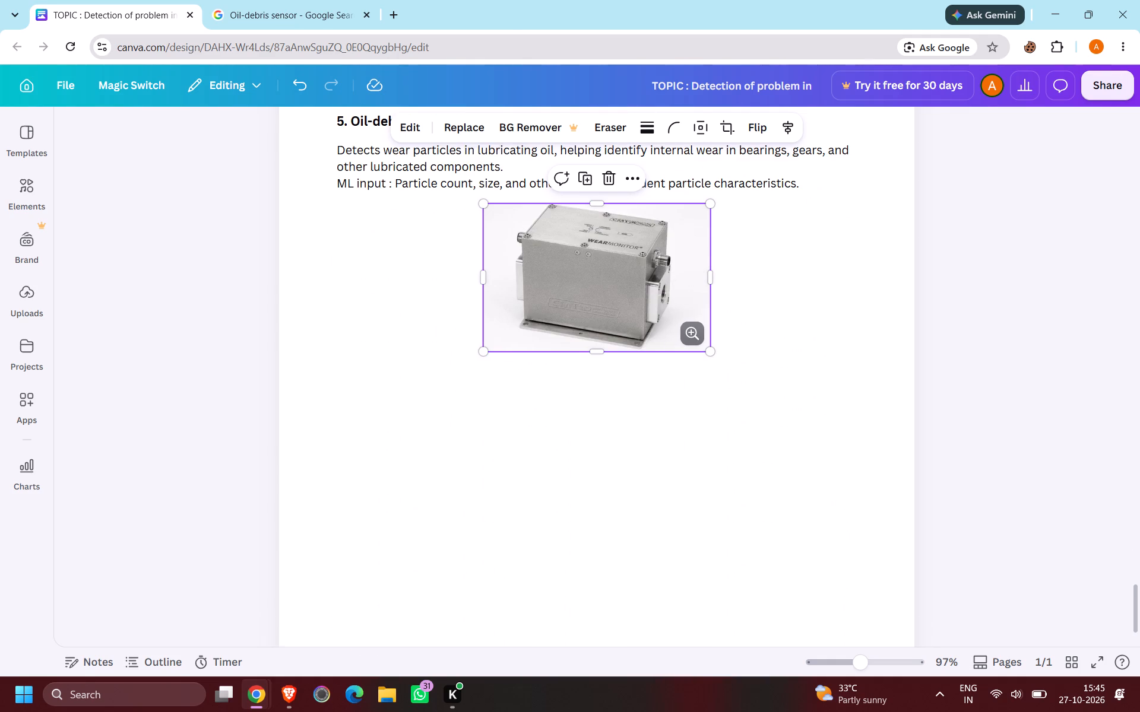
Switch to the ChatGPT window with the enlarged oil-debris sensor image.
key("alt+Tab")
key("alt+Tab")
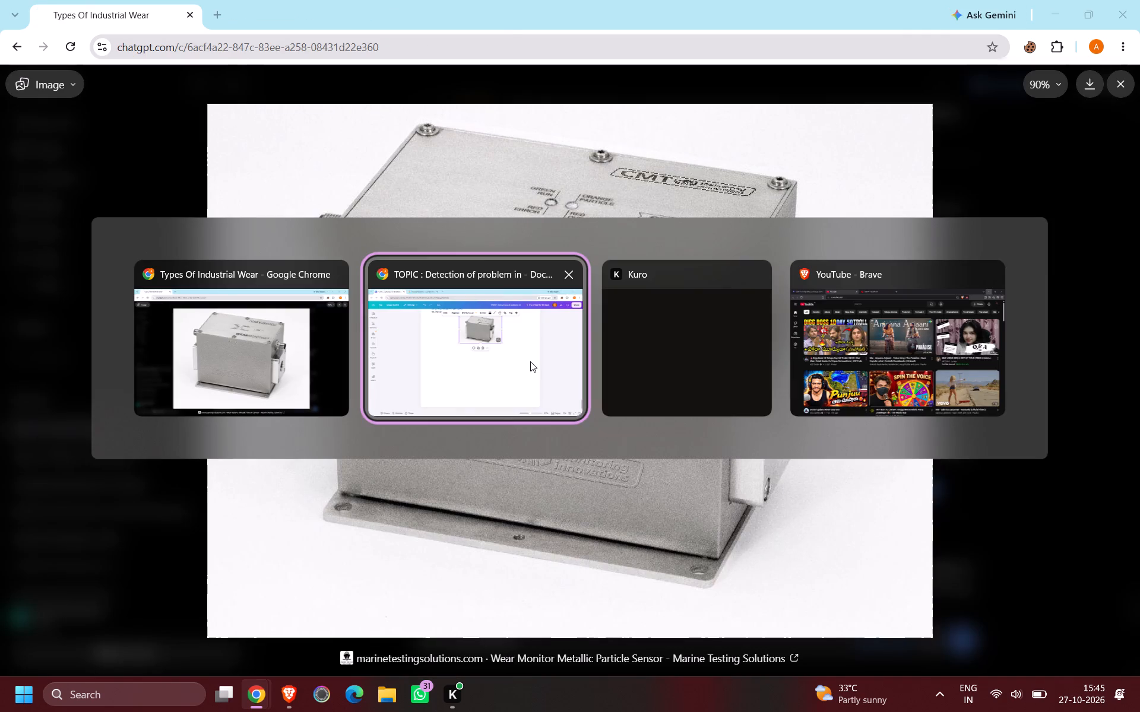
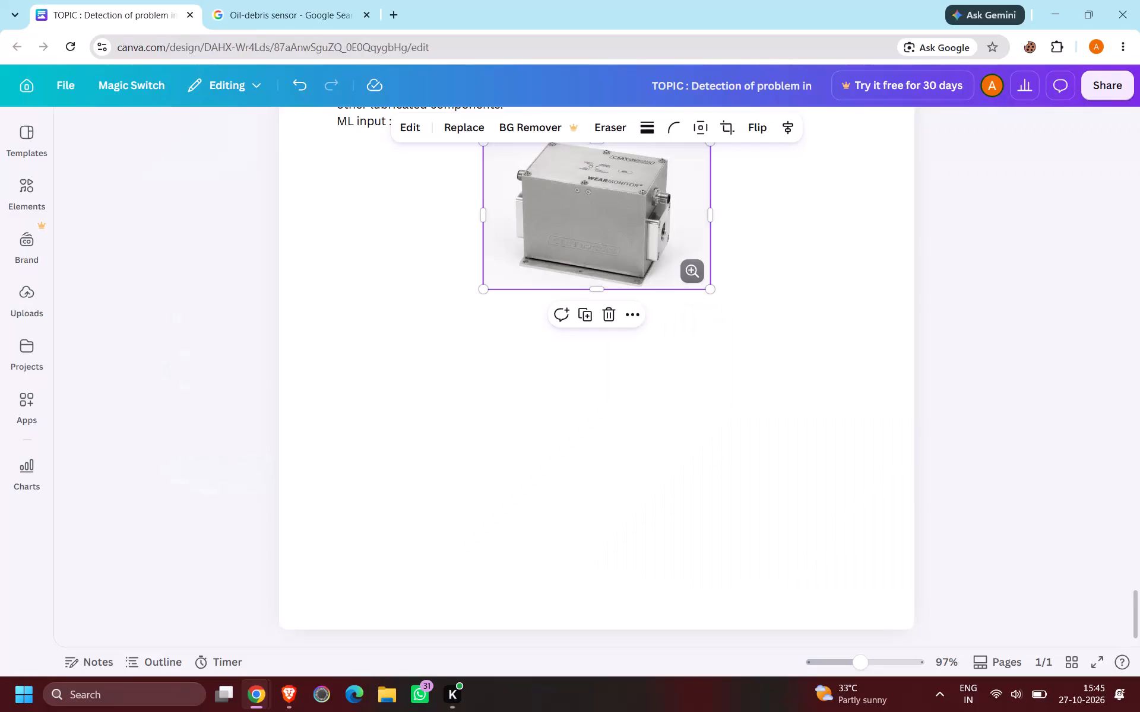
key("alt+Tab")
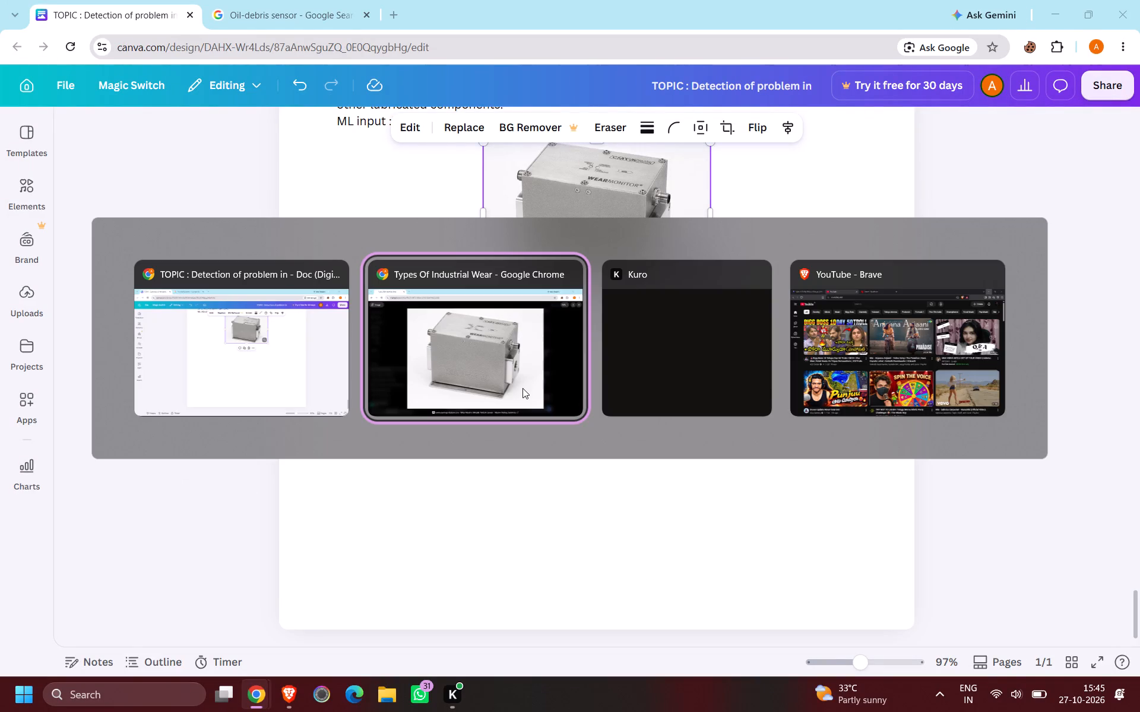
key("alt+Tab")
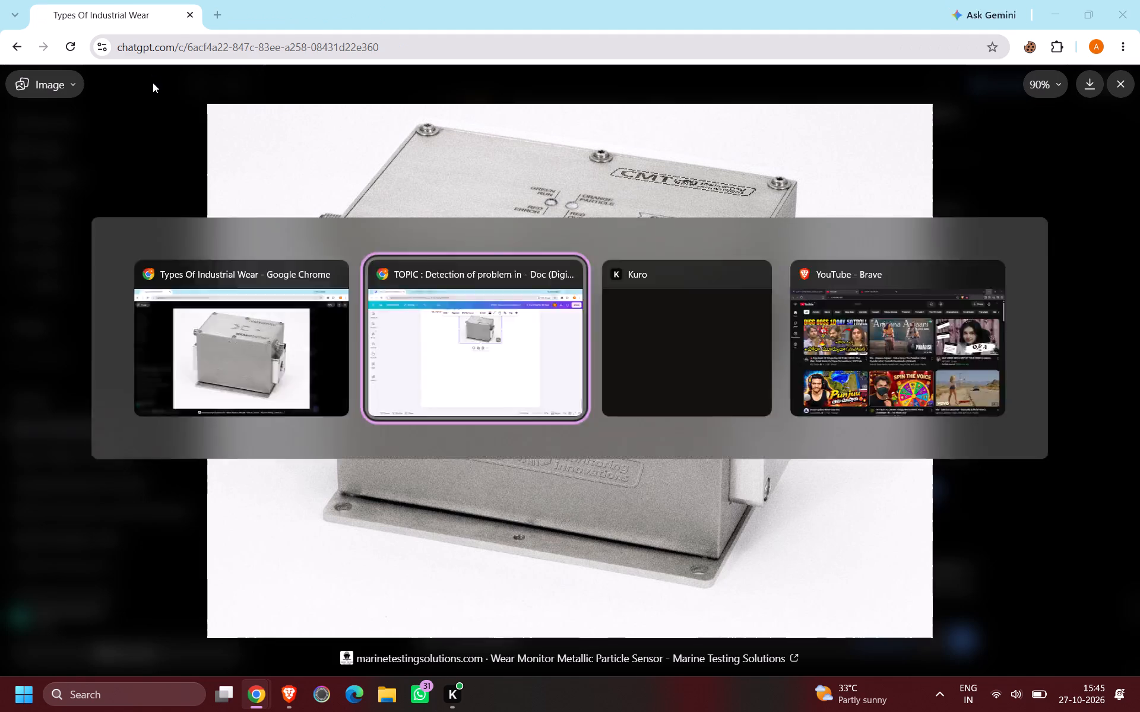
left_click(244, 5)
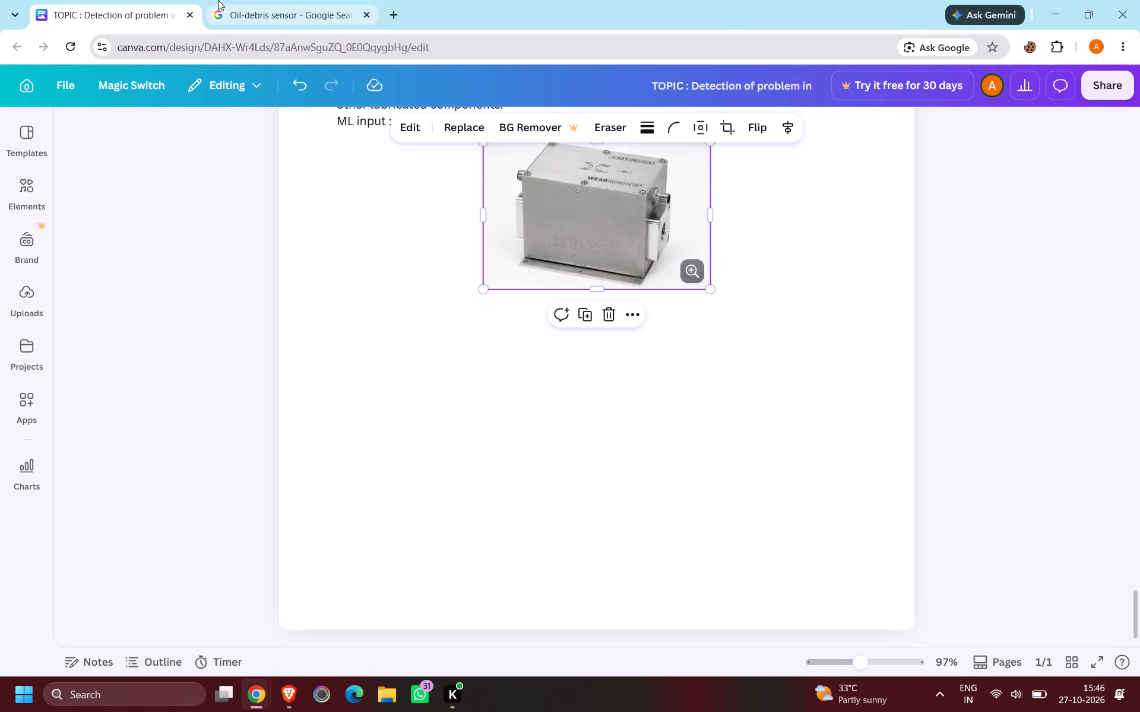
left_click(738, 288)
left_click(740, 256)
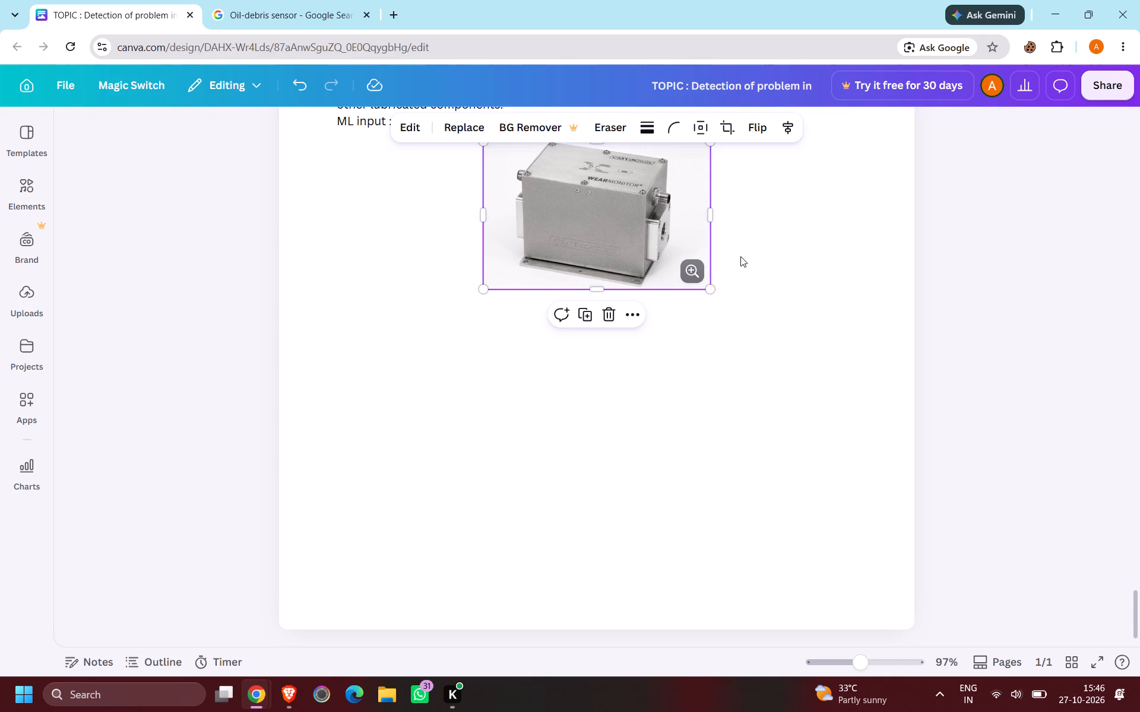
key("Return")
key("ctrl+v")
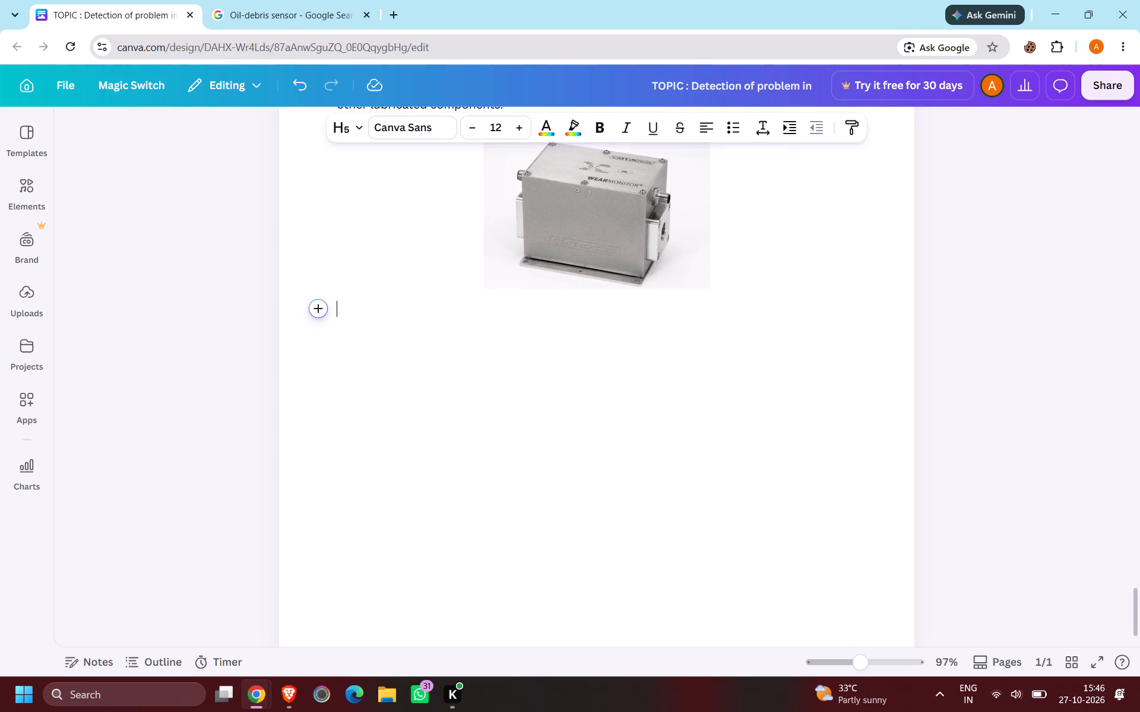
left_click(821, 593)
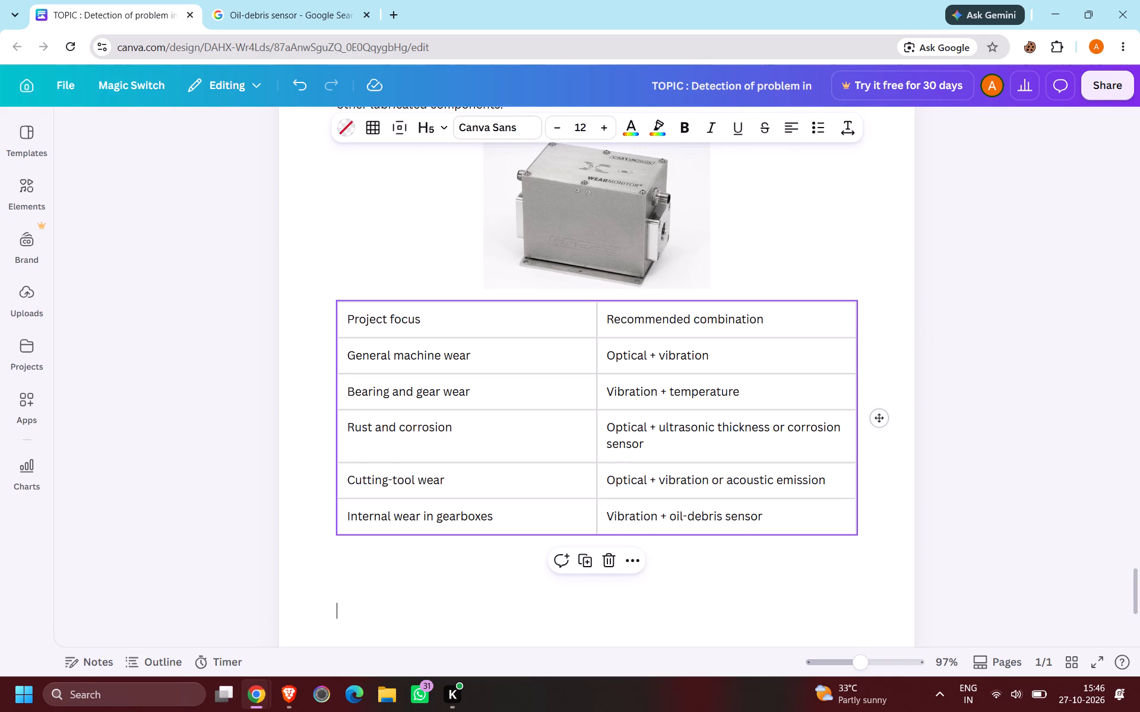
scroll(792, 579, "down", 1)
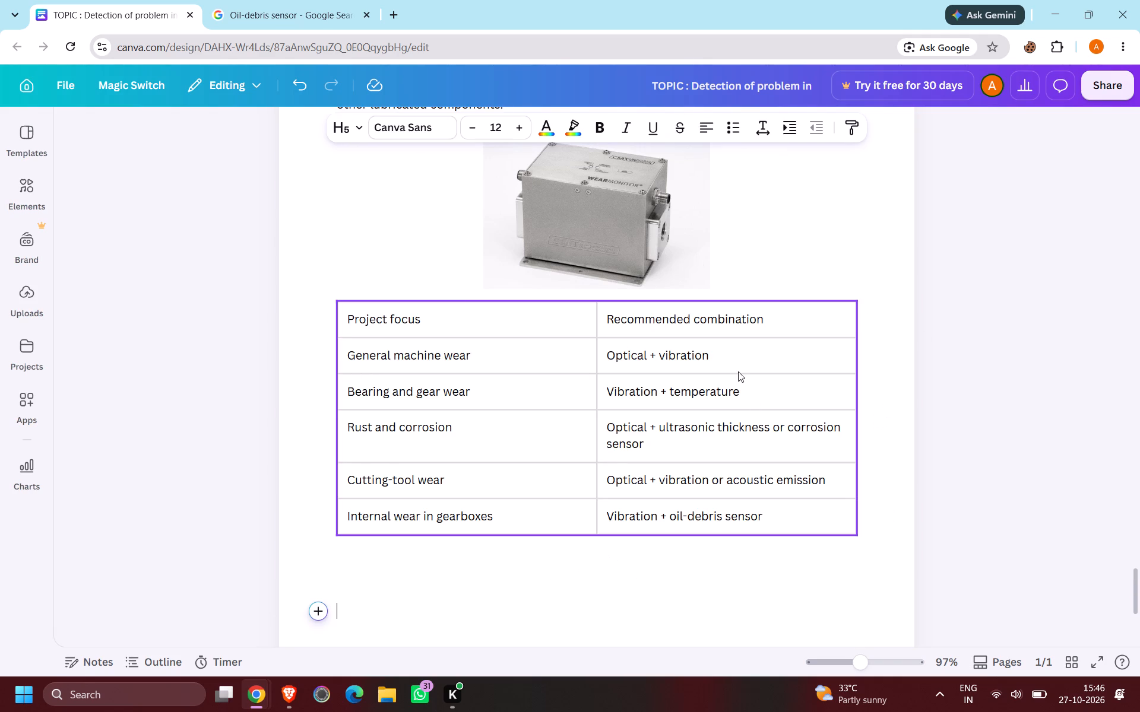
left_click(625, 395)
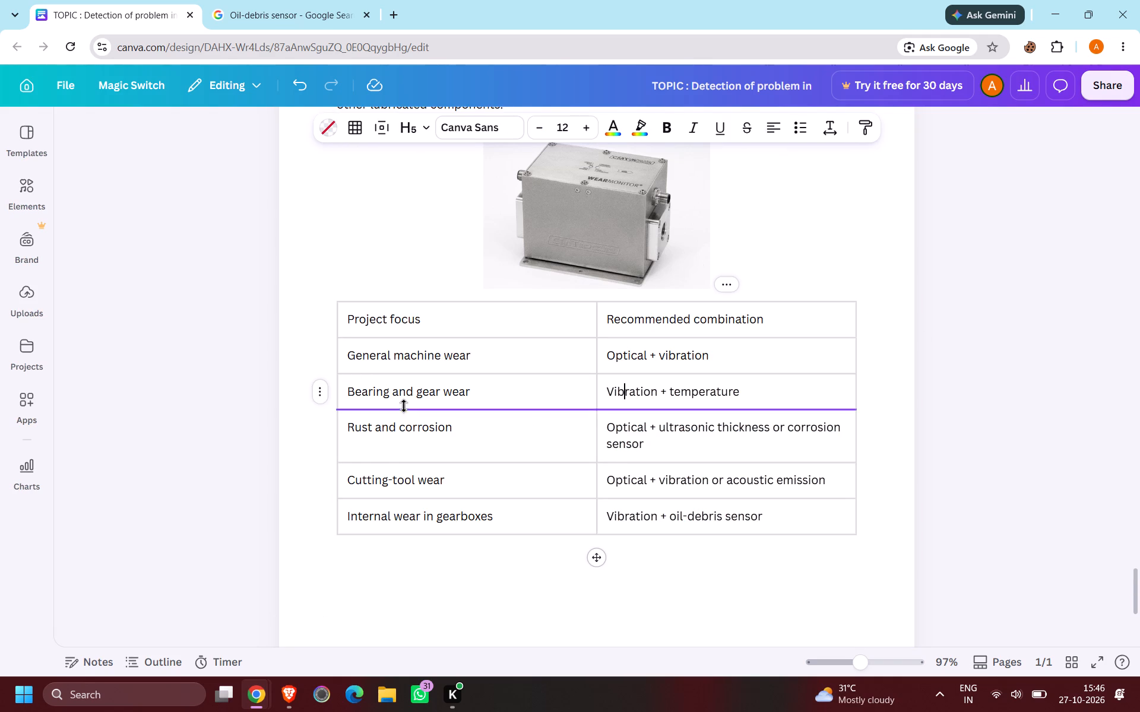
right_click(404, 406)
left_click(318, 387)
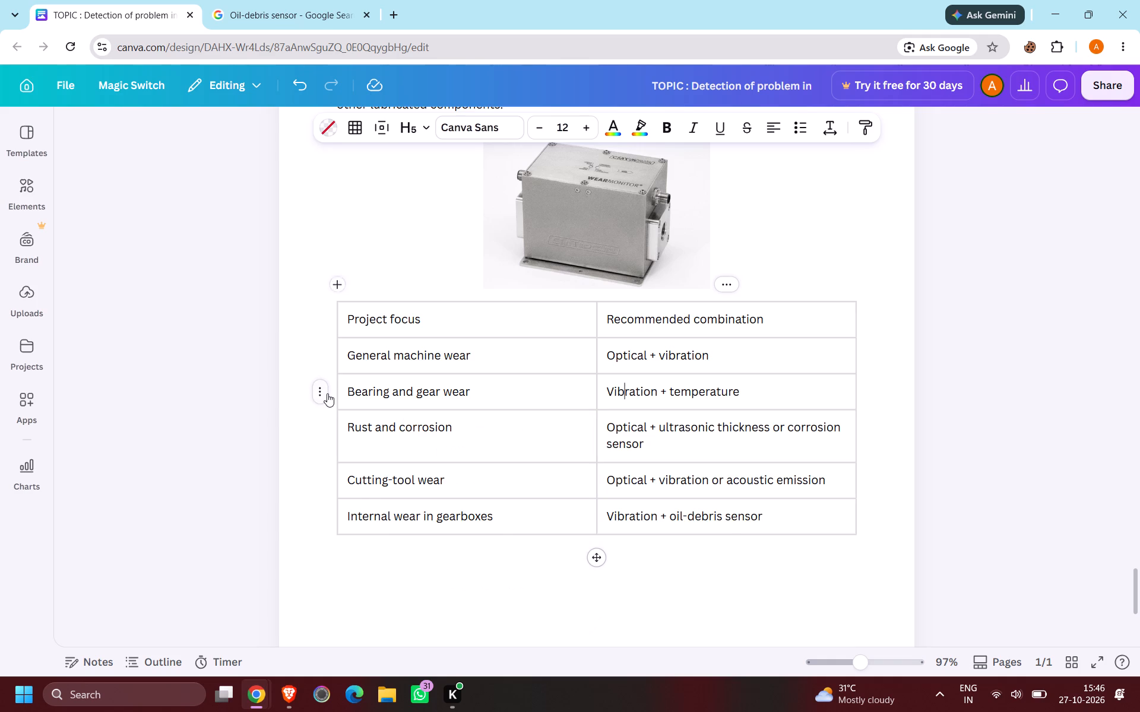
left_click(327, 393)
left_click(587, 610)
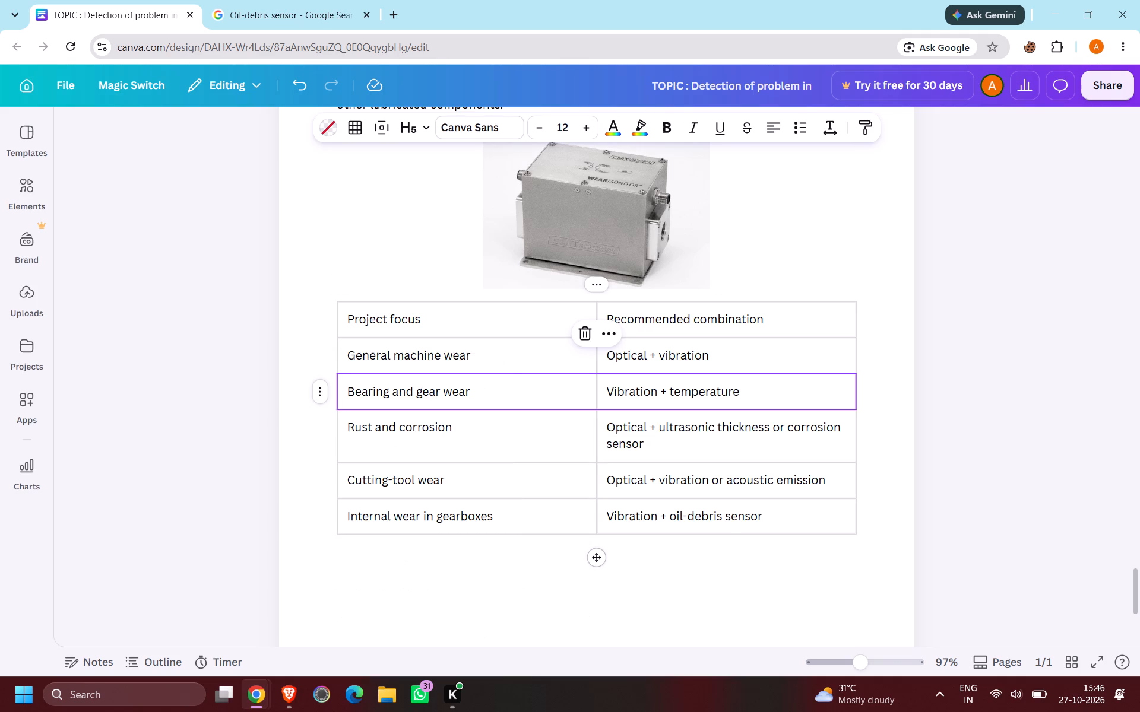
Move the whole table down one line, leaving a blank line between it and the oil-debris sensor image.
left_click_drag(597, 558, 597, 565)
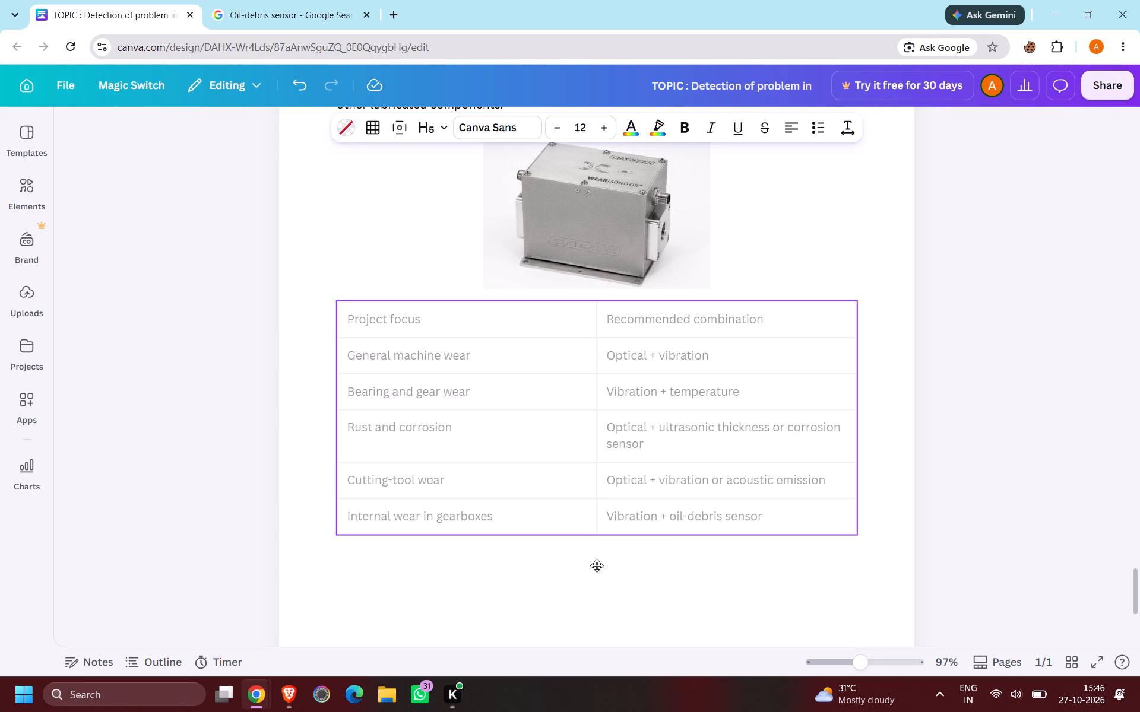
left_click_drag(597, 565, 597, 565)
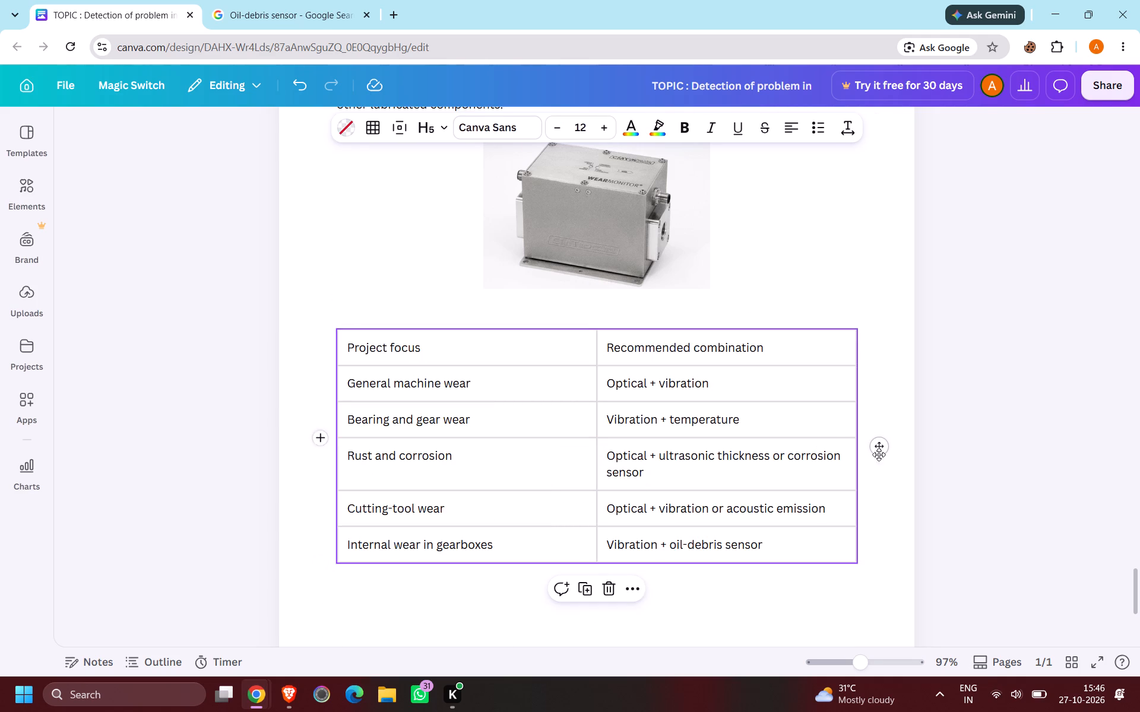
left_click(892, 529)
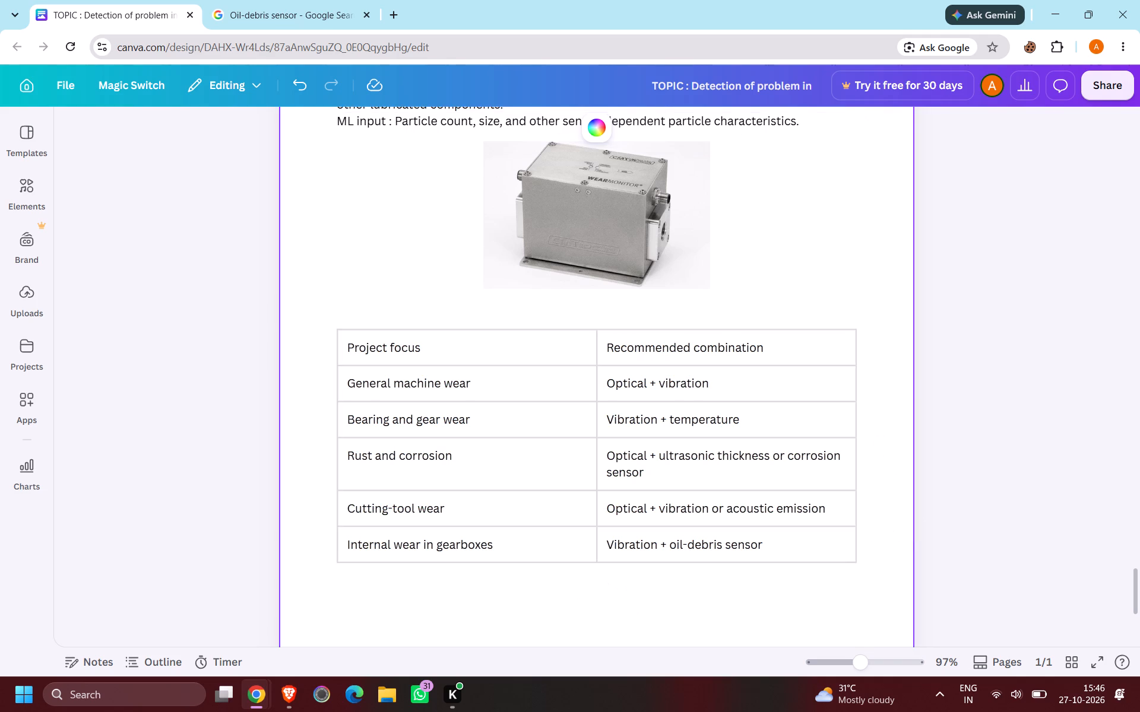
Make the table's header texts Project focus and Recommended combination bold.
left_click_drag(438, 348, 344, 339)
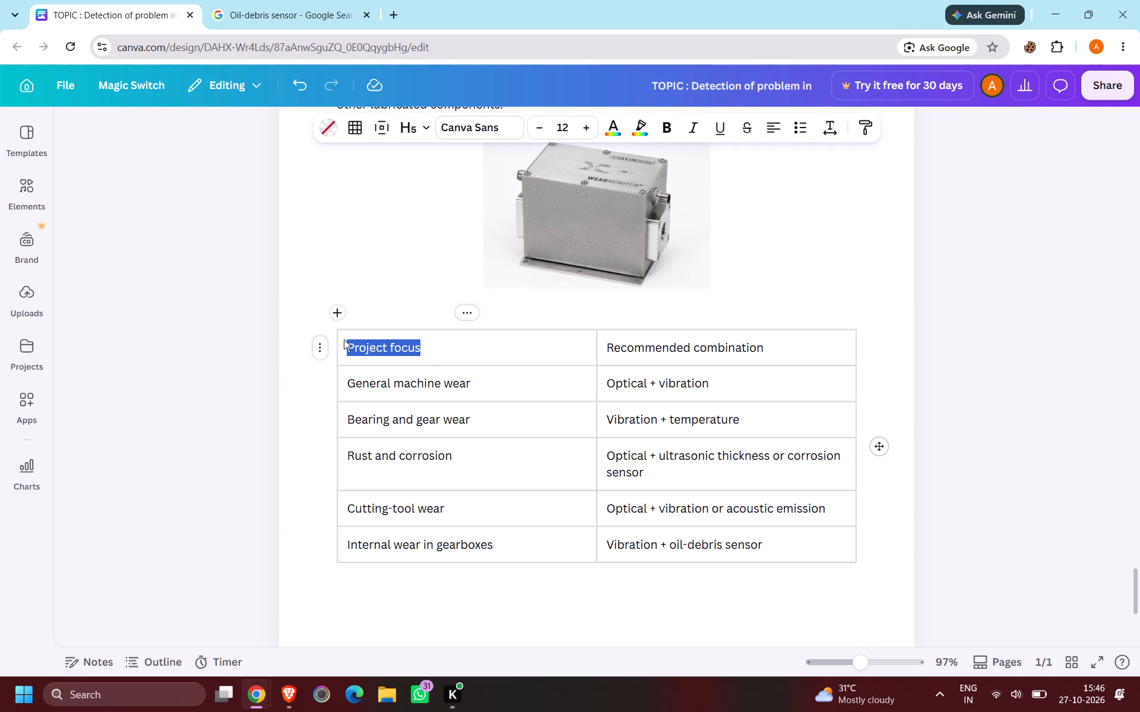
left_click(662, 132)
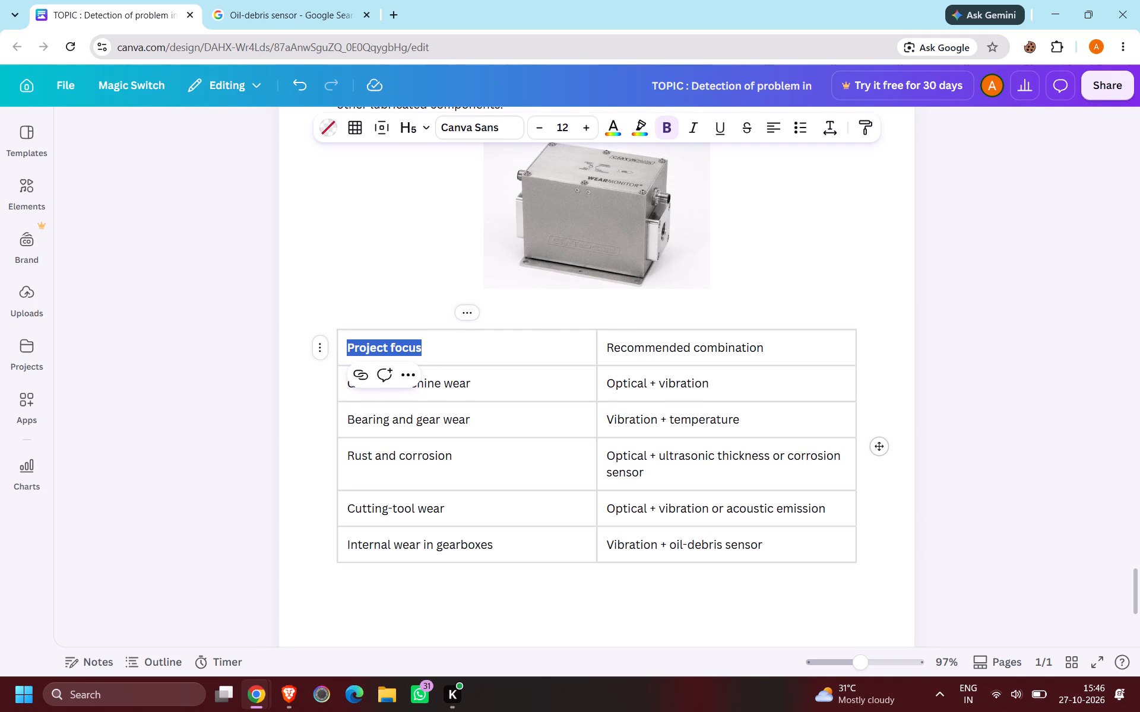
left_click_drag(773, 347, 609, 345)
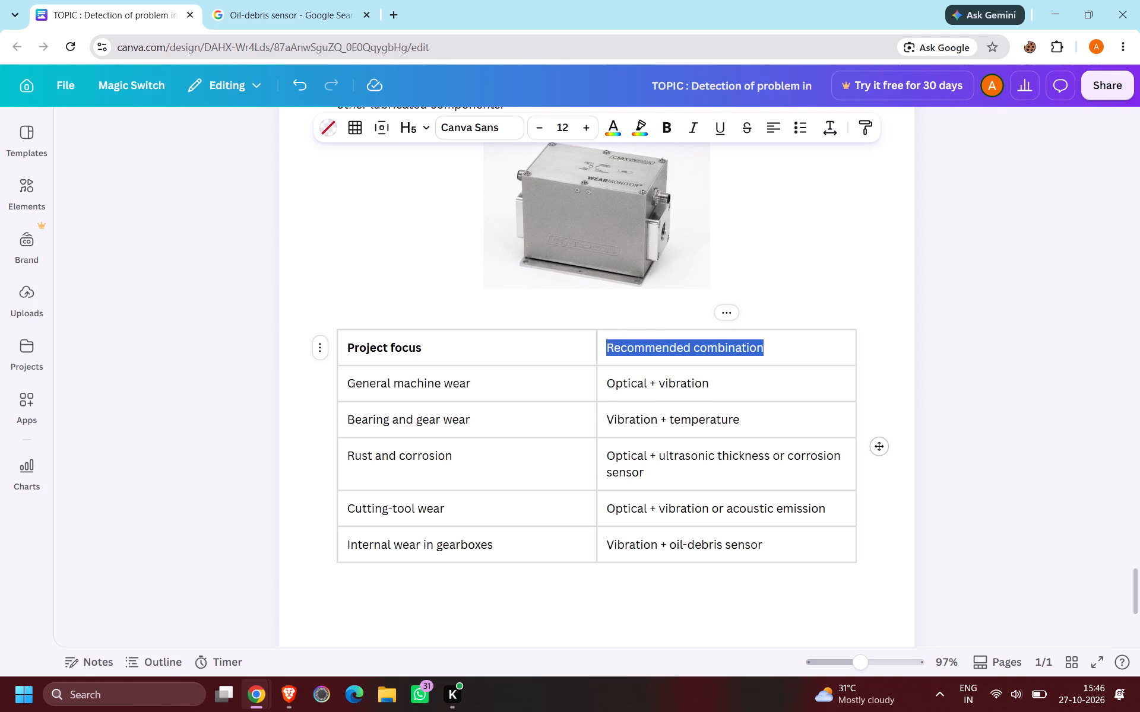
left_click(664, 121)
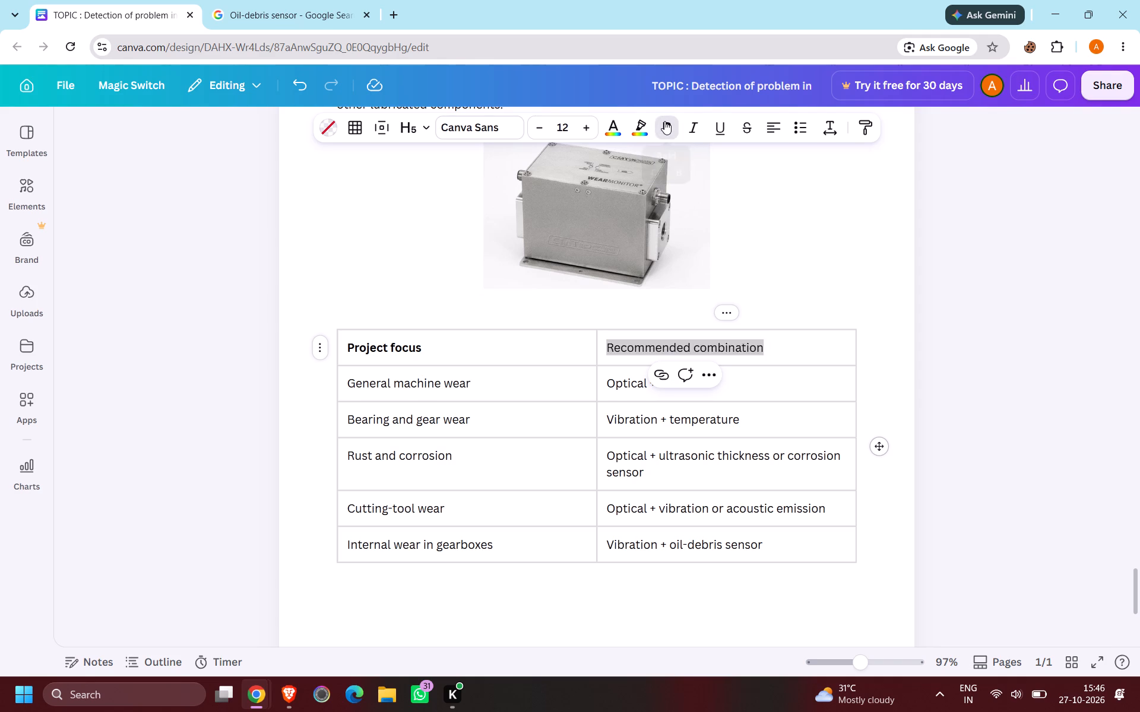
left_click(692, 616)
Review the document from the title page through the sensor sections to the new combinations table at the end.
scroll(692, 616, "up", 7)
scroll(692, 616, "down", 6)
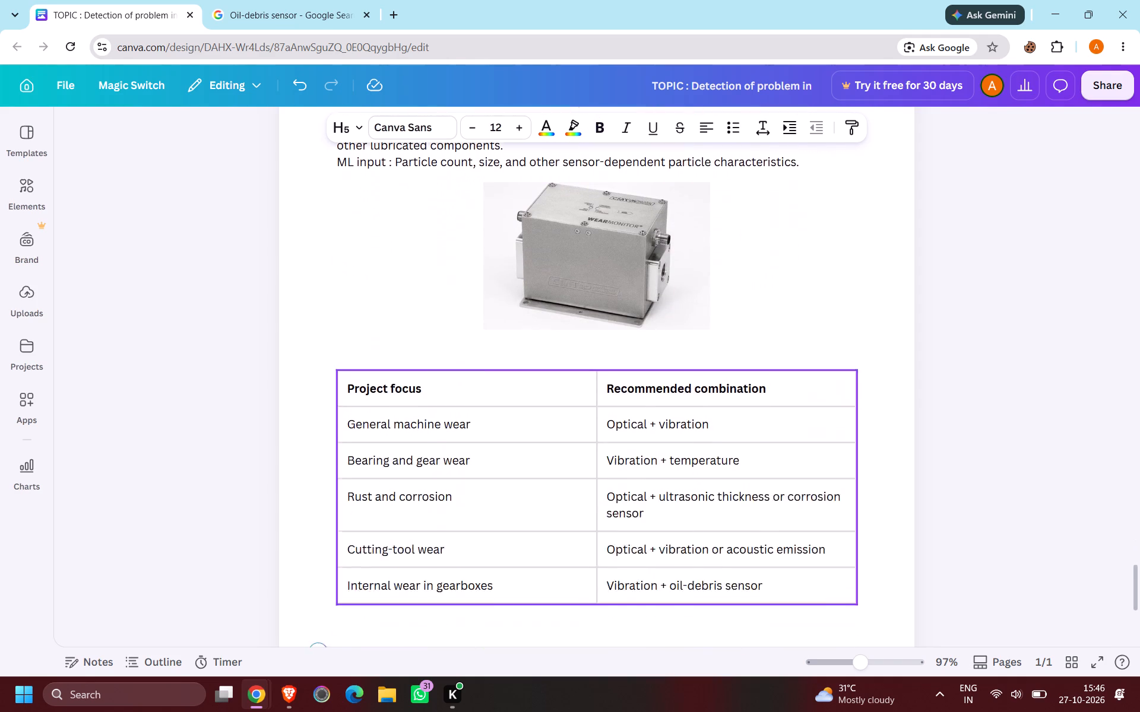
scroll(692, 616, "up", 1)
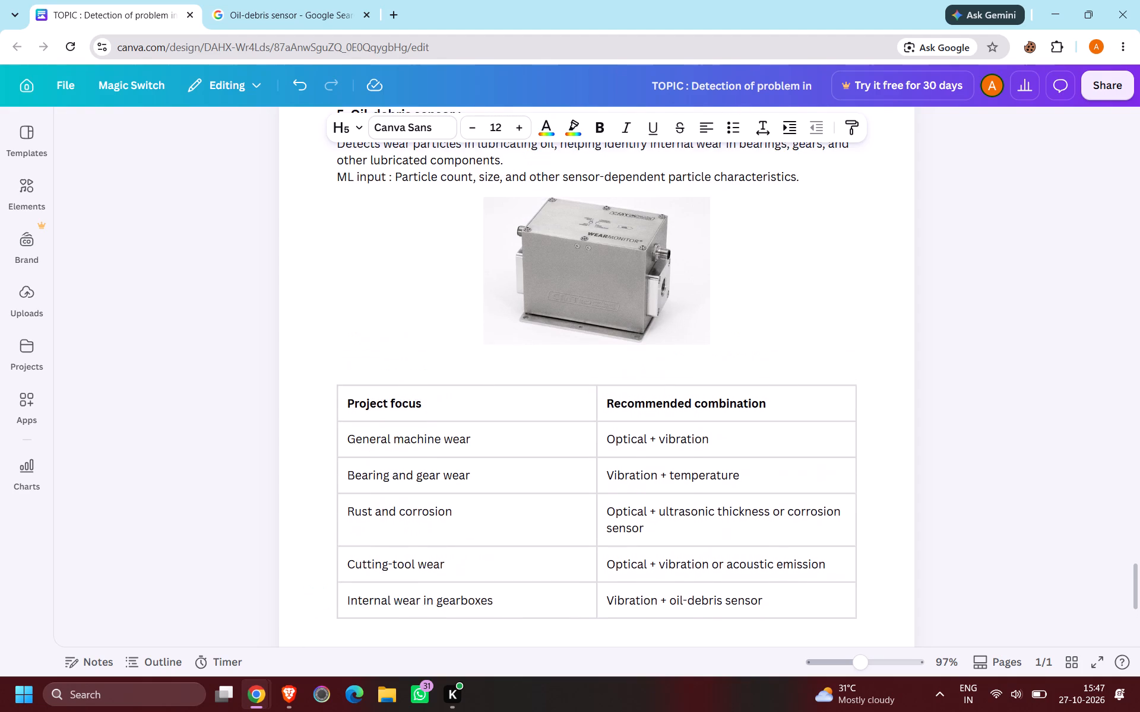
scroll(692, 616, "up", 2)
scroll(692, 616, "down", 1)
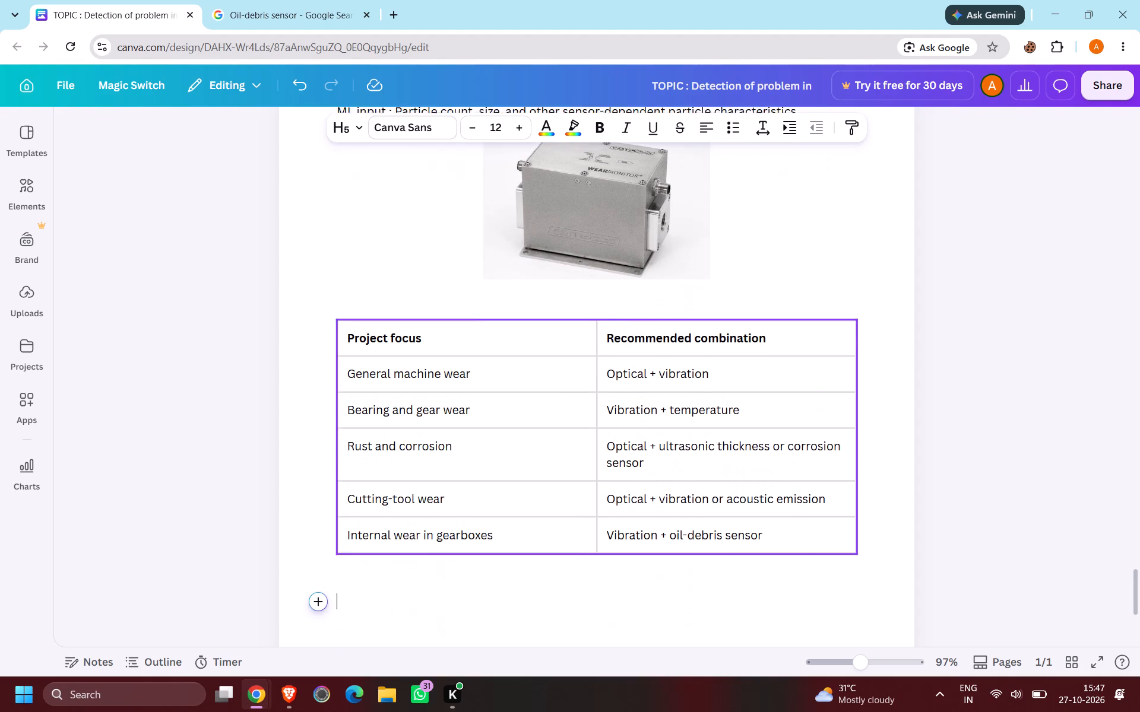
scroll(692, 616, "down", 1)
left_click(692, 616)
scroll(692, 616, "up", 9)
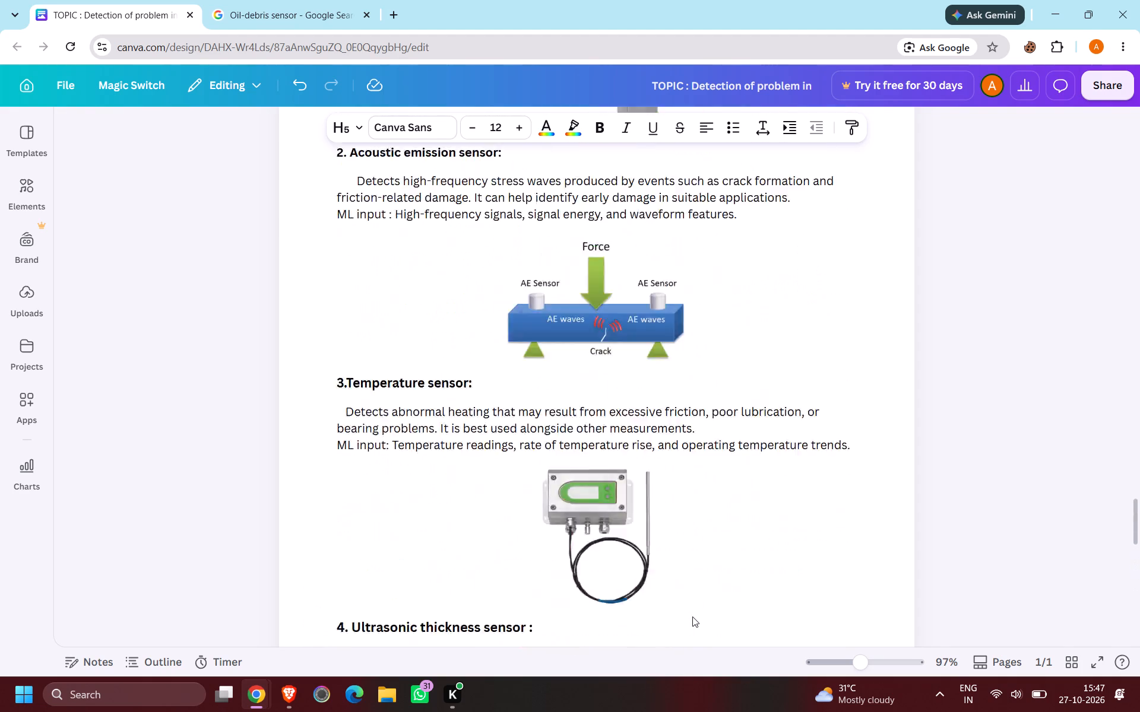
scroll(692, 616, "down", 3)
scroll(692, 616, "up", 7)
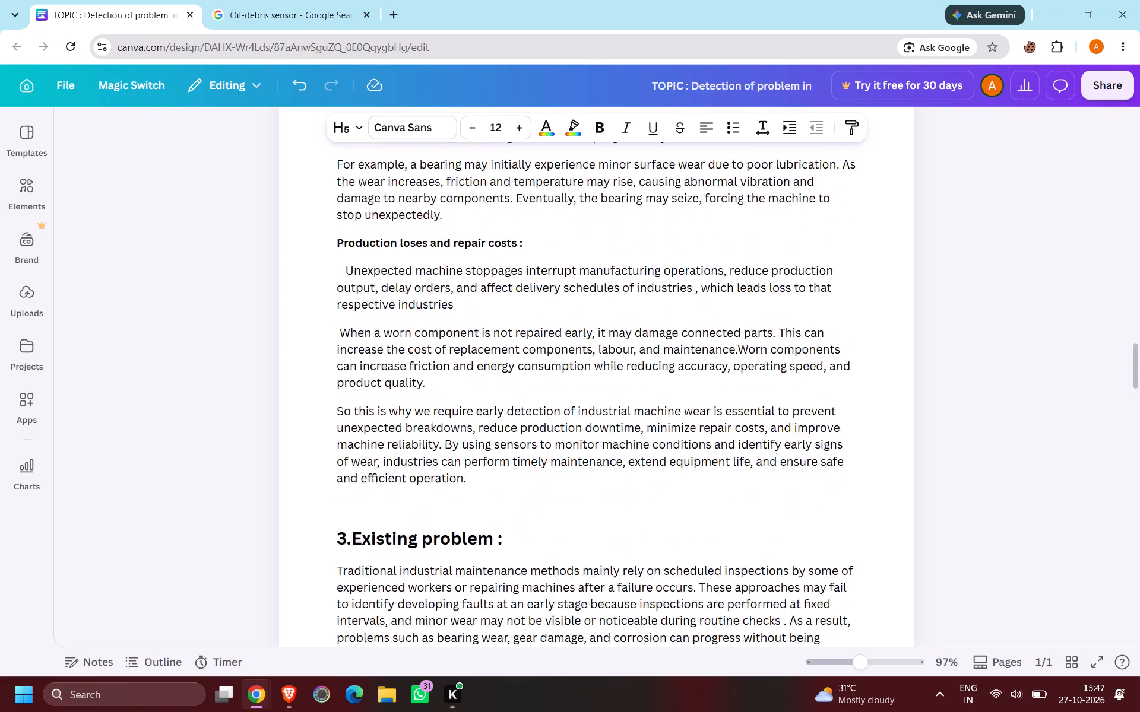
scroll(692, 616, "up", 14)
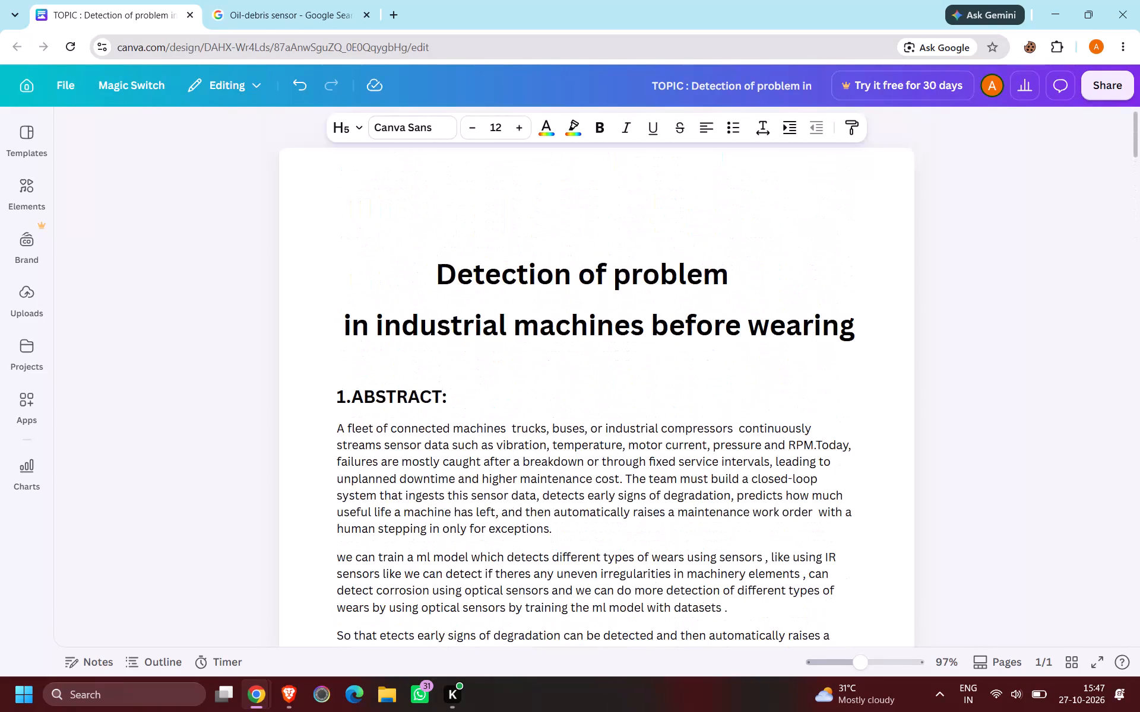
scroll(692, 616, "down", 14)
scroll(692, 616, "down", 10)
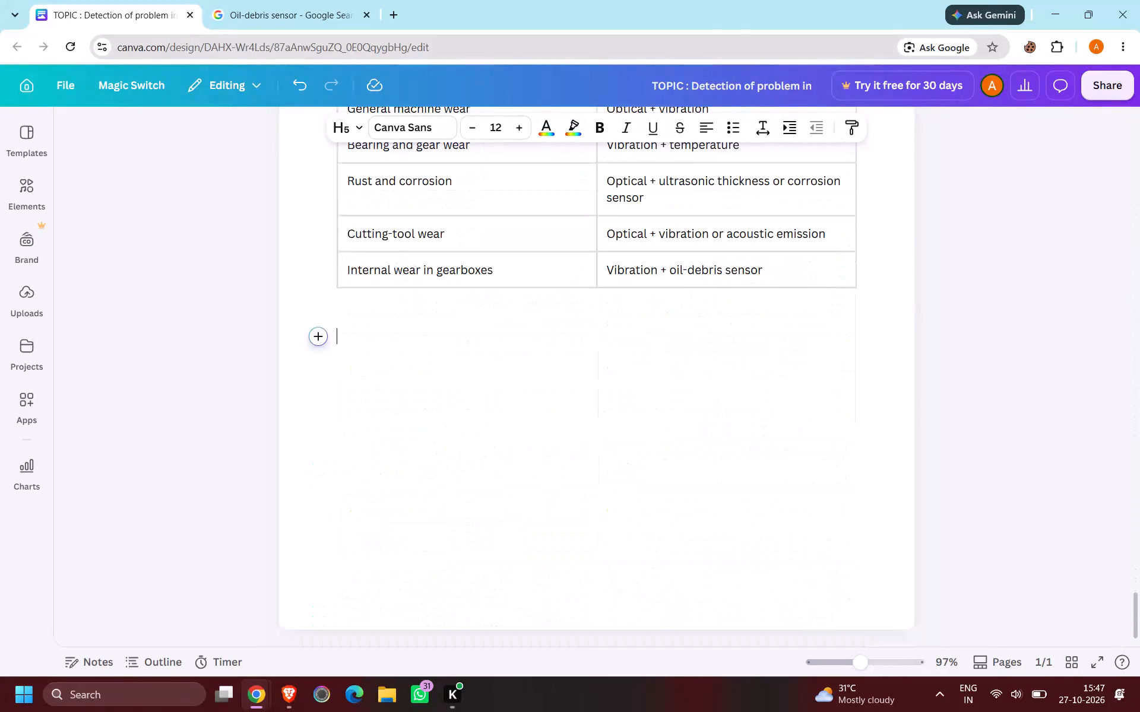
scroll(692, 616, "up", 5)
scroll(692, 616, "down", 3)
scroll(692, 616, "up", 2)
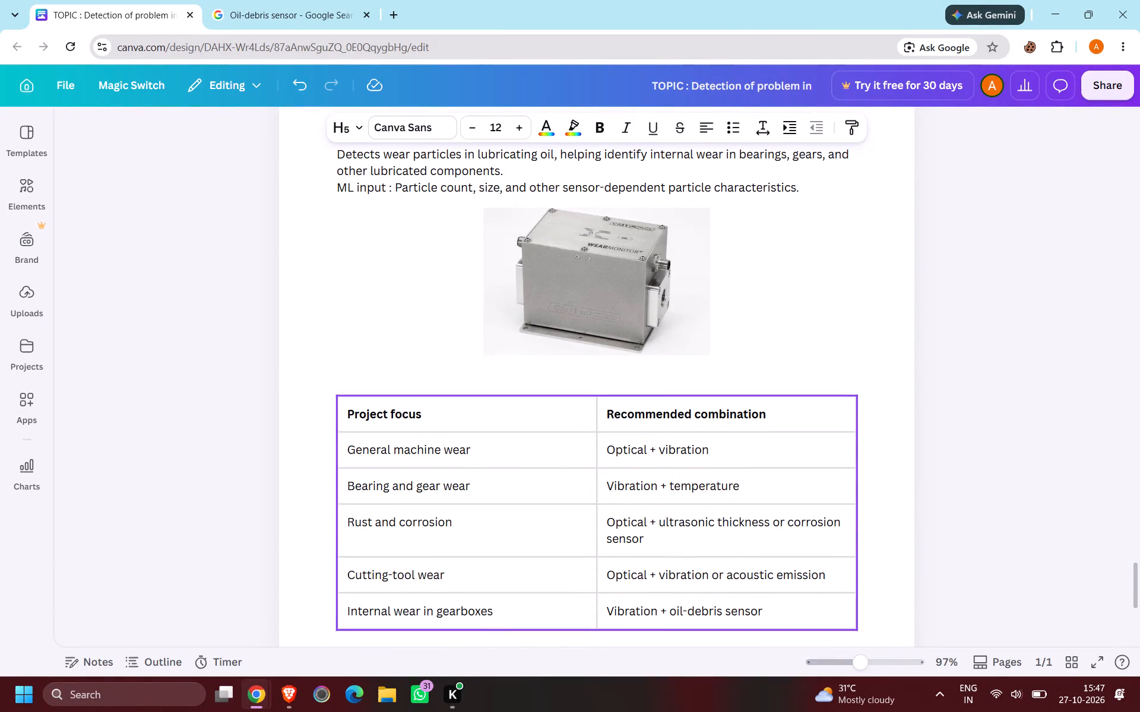
scroll(692, 616, "up", 3)
scroll(518, 509, "down", 3)
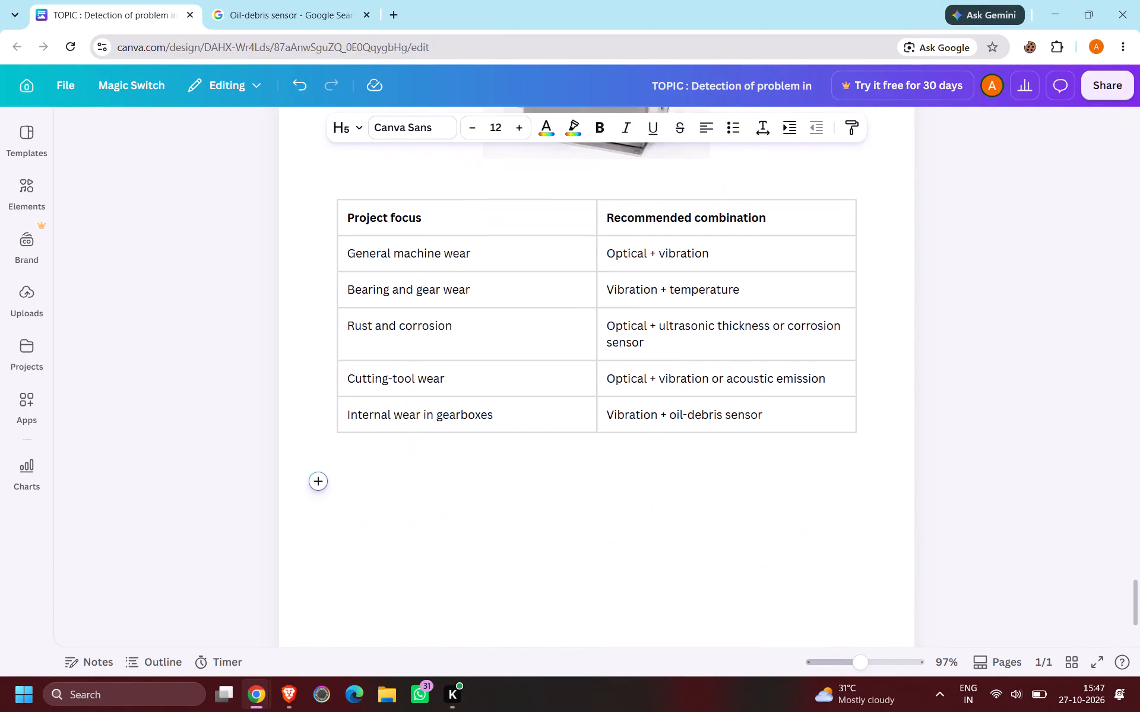
scroll(518, 509, "down", 1)
scroll(518, 509, "up", 10)
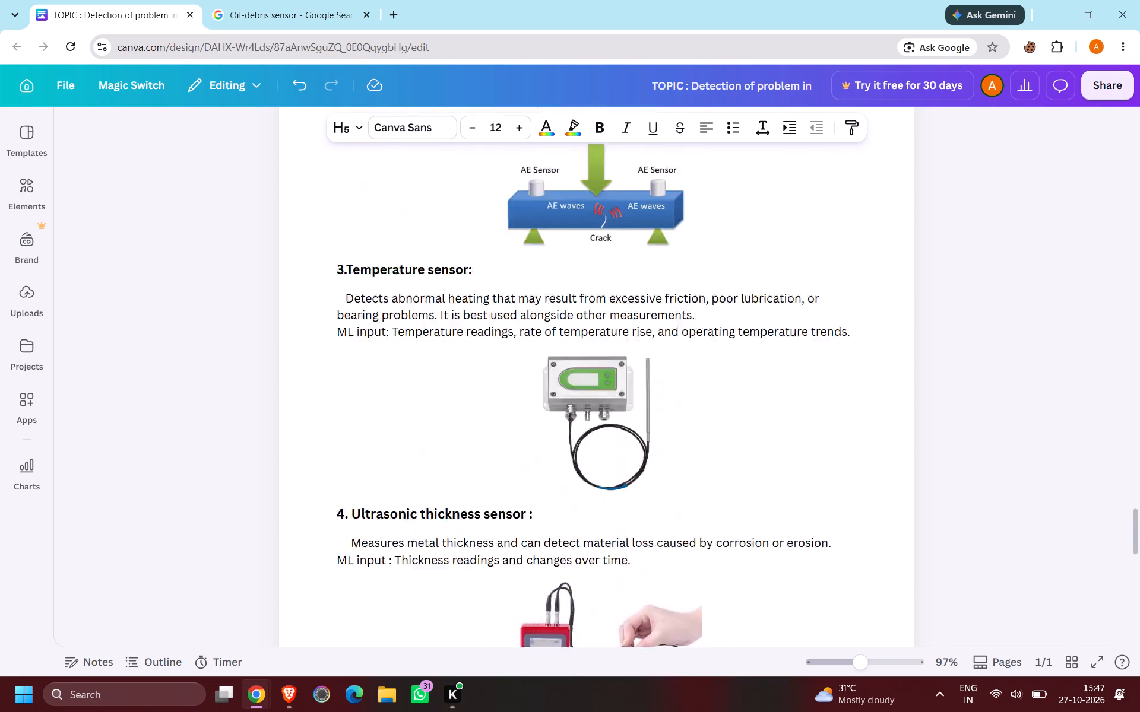
scroll(518, 509, "up", 6)
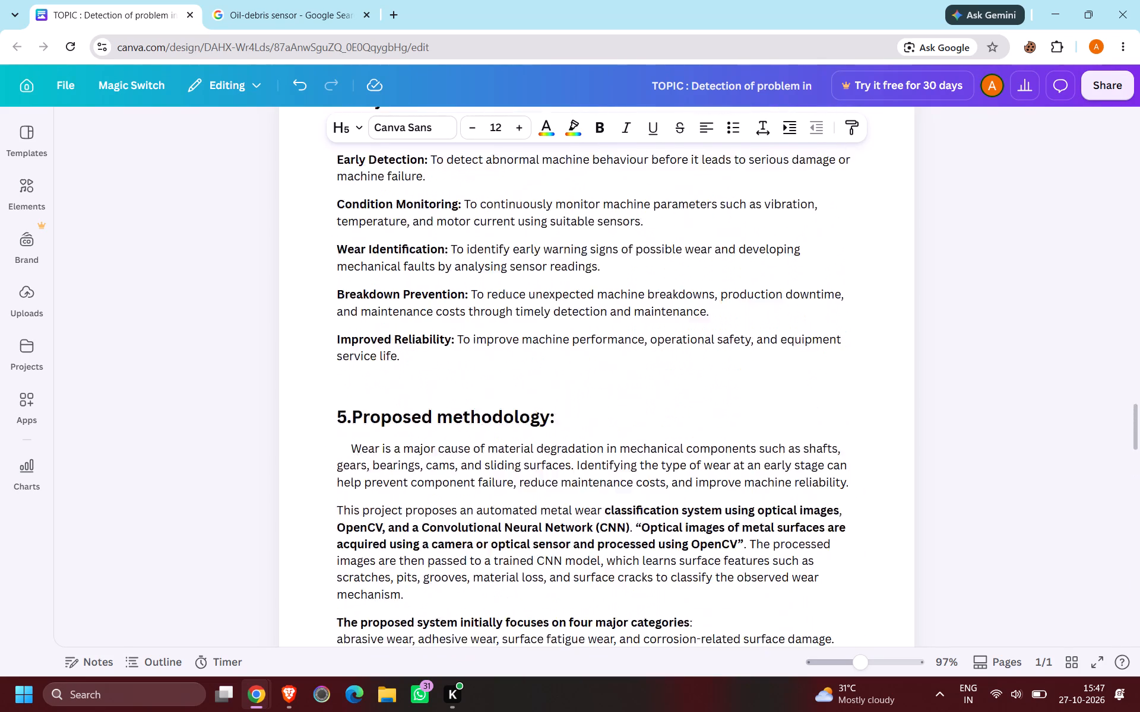
scroll(518, 509, "up", 6)
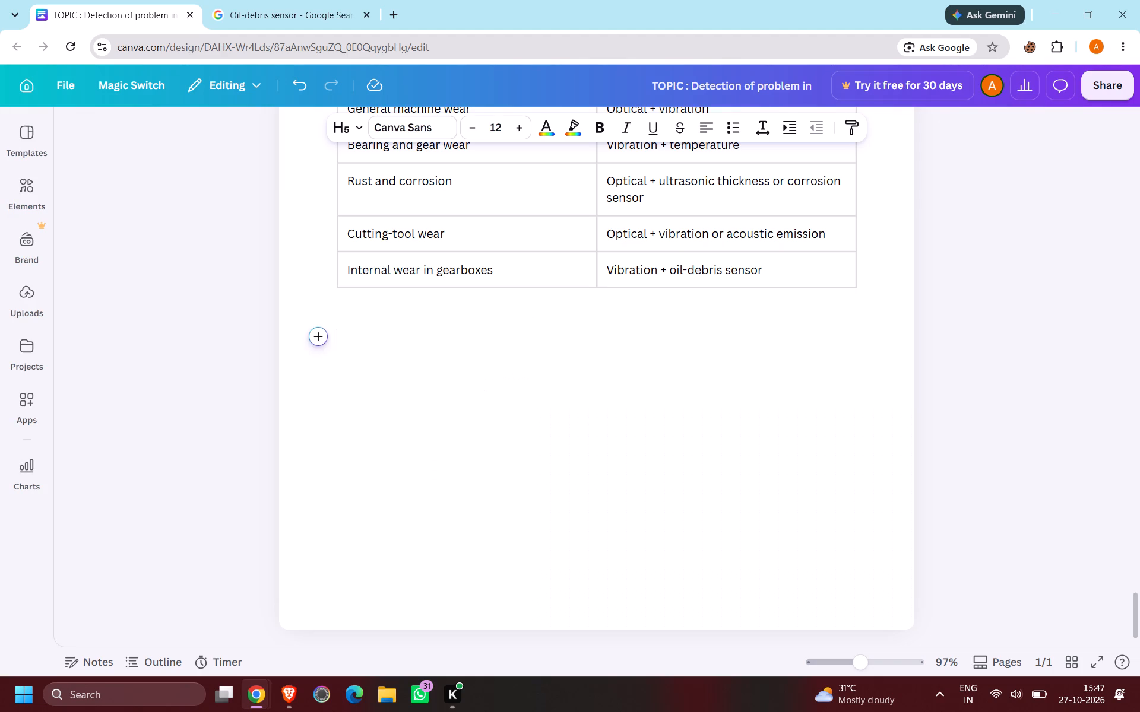
type("We can")
key("space")
key("BackSpace")
key("BackSpace")
key("BackSpace")
key("BackSpace")
key("BackSpace")
key("BackSpace")
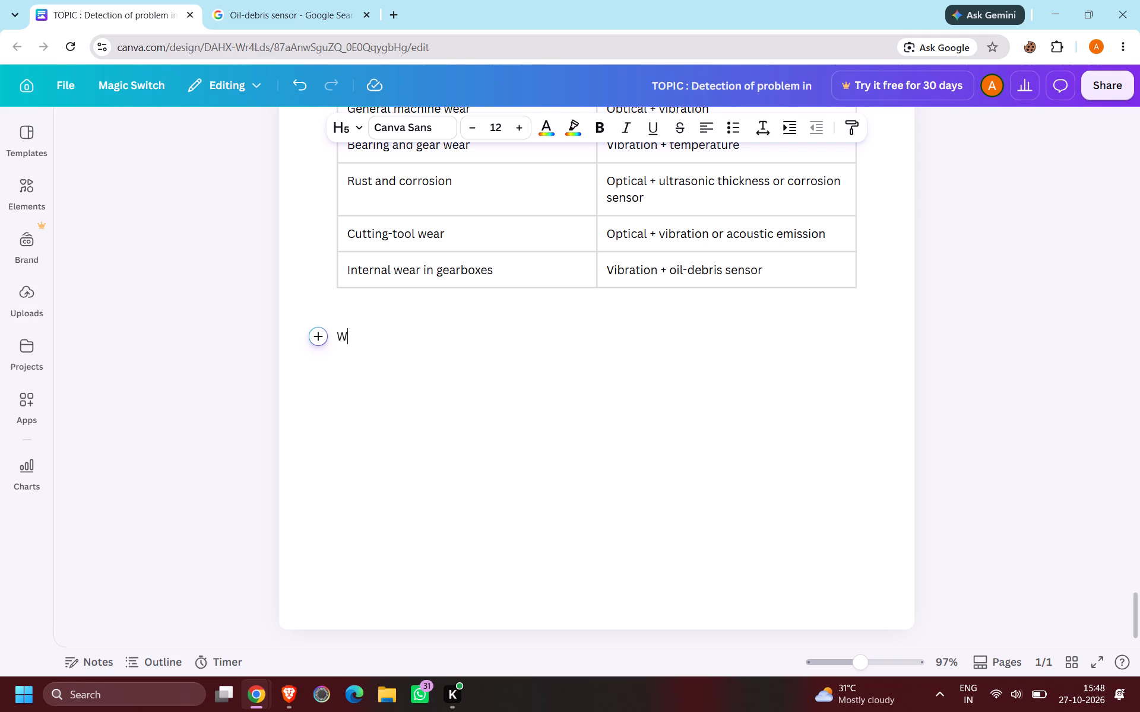
key("BackSpace")
type("We can say y")
key("BackSpace")
type("that better than")
key("space")
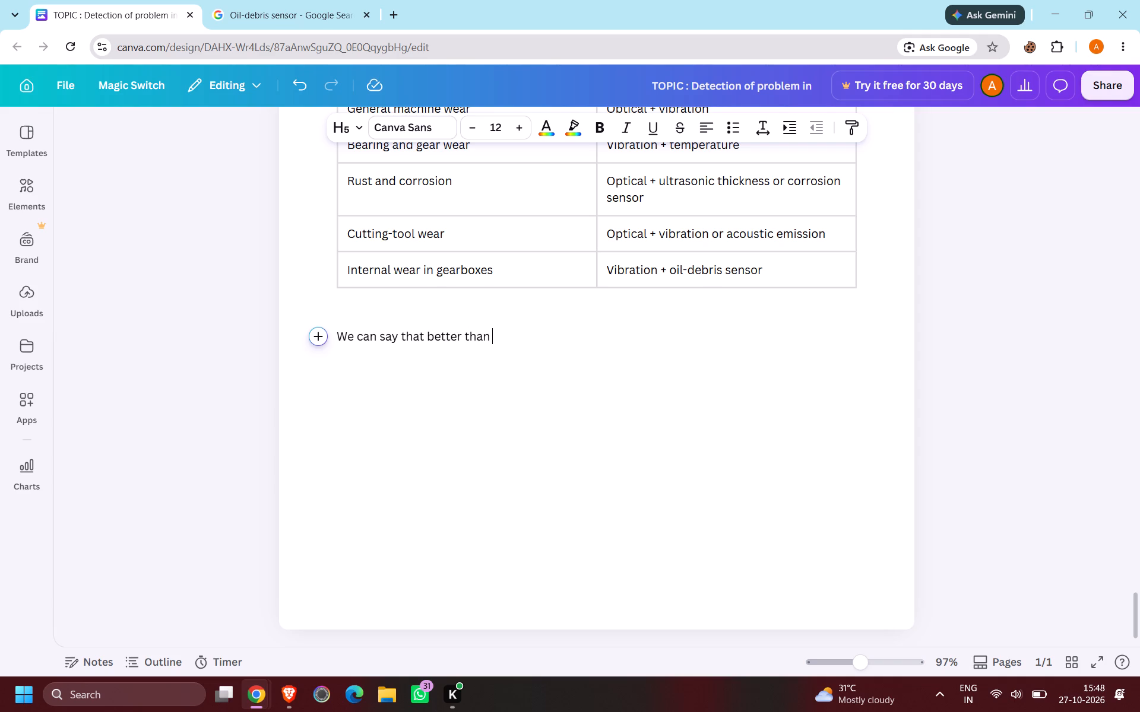
type("freq")
type("uent")
key("space")
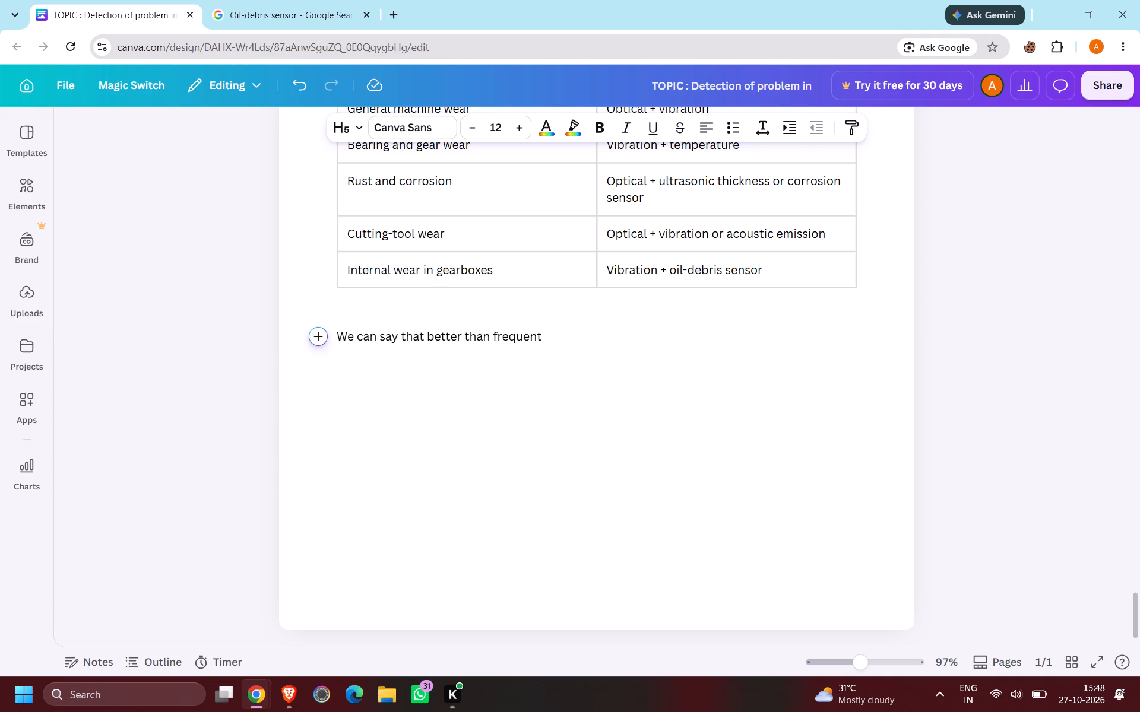
Reread the document's Production loses and repair costs, Existing problem and Objective sections, and return to the unfinished sentence at the end.
scroll(539, 428, "up", 15)
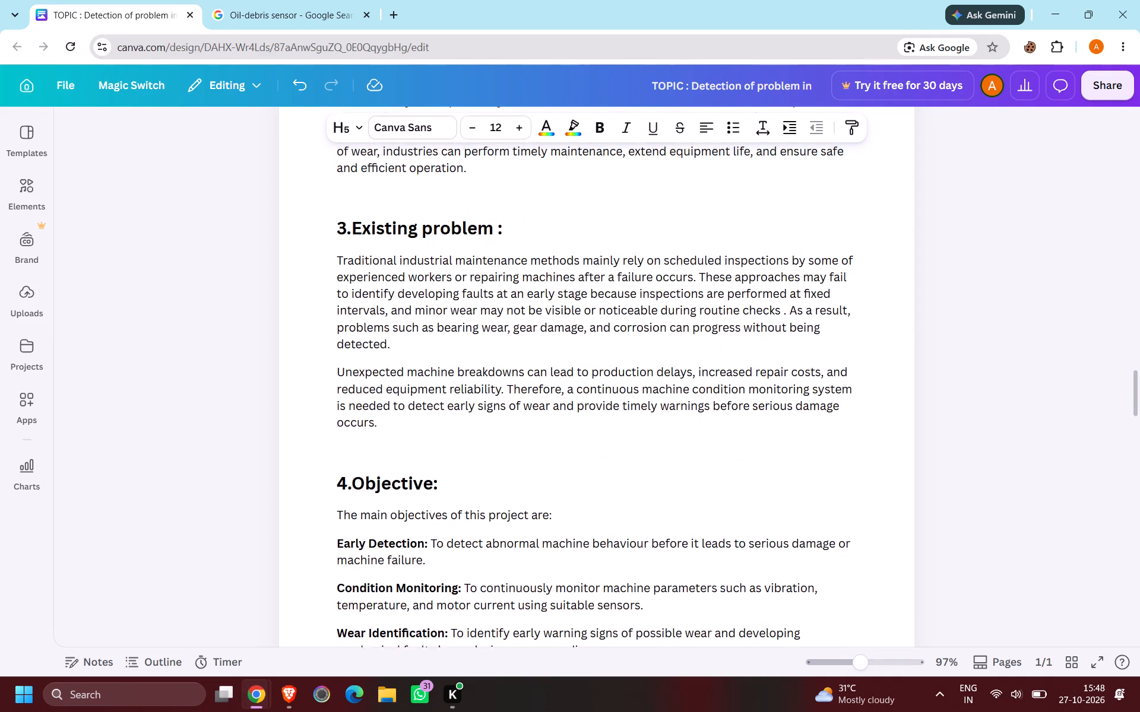
scroll(539, 428, "up", 3)
scroll(539, 428, "down", 1)
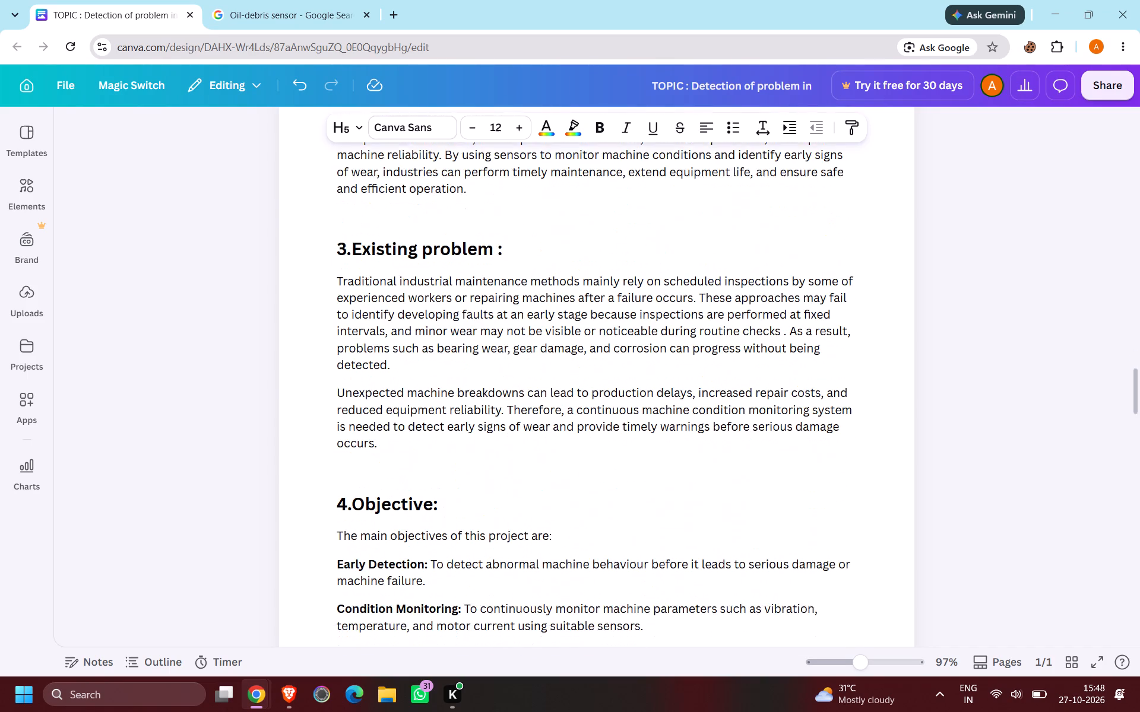
scroll(539, 428, "down", 1)
scroll(539, 428, "up", 1)
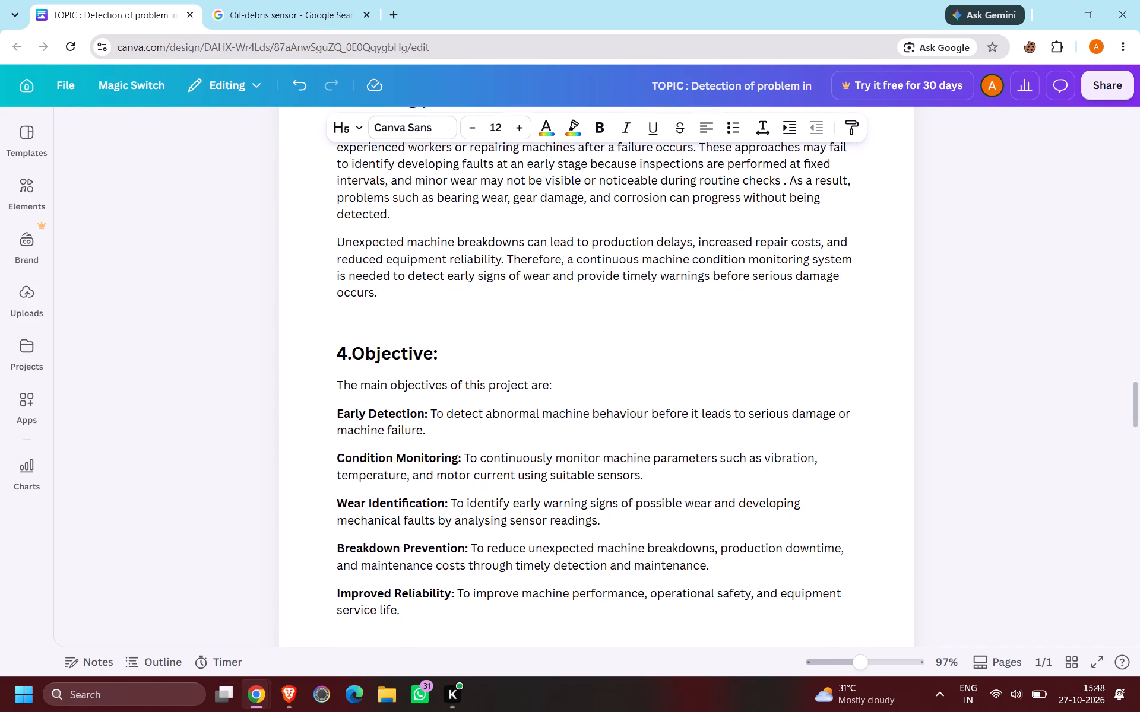
scroll(539, 428, "up", 1)
scroll(539, 428, "down", 1)
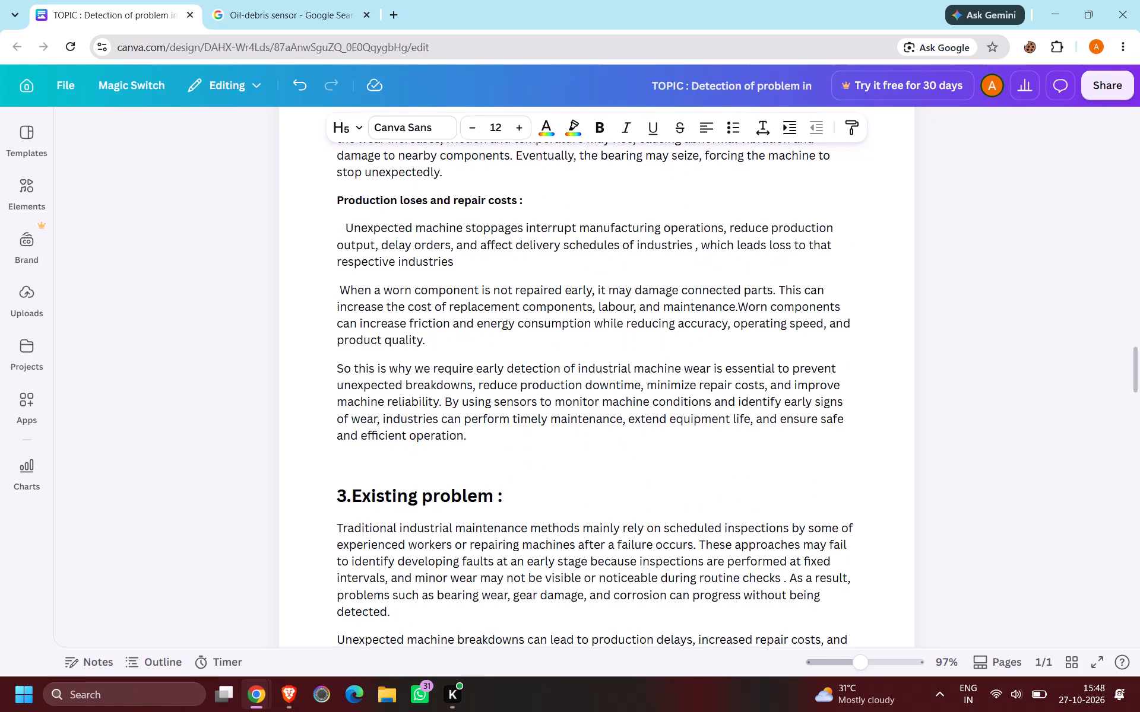
scroll(539, 428, "down", 6)
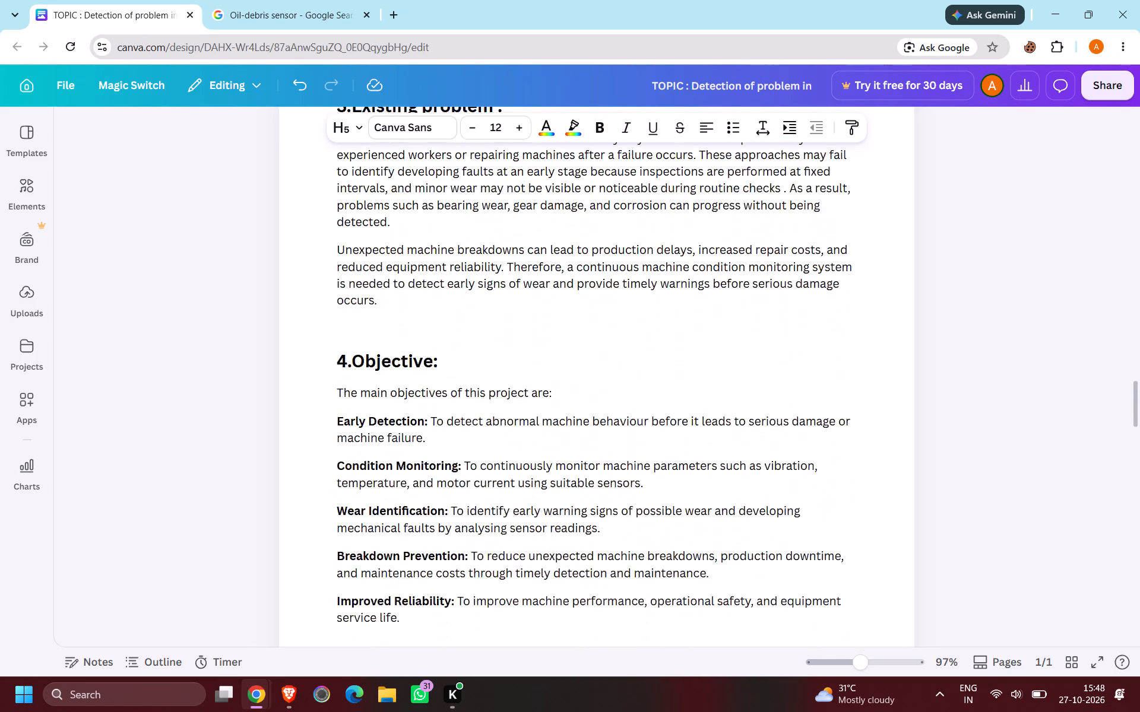
scroll(539, 428, "down", 2)
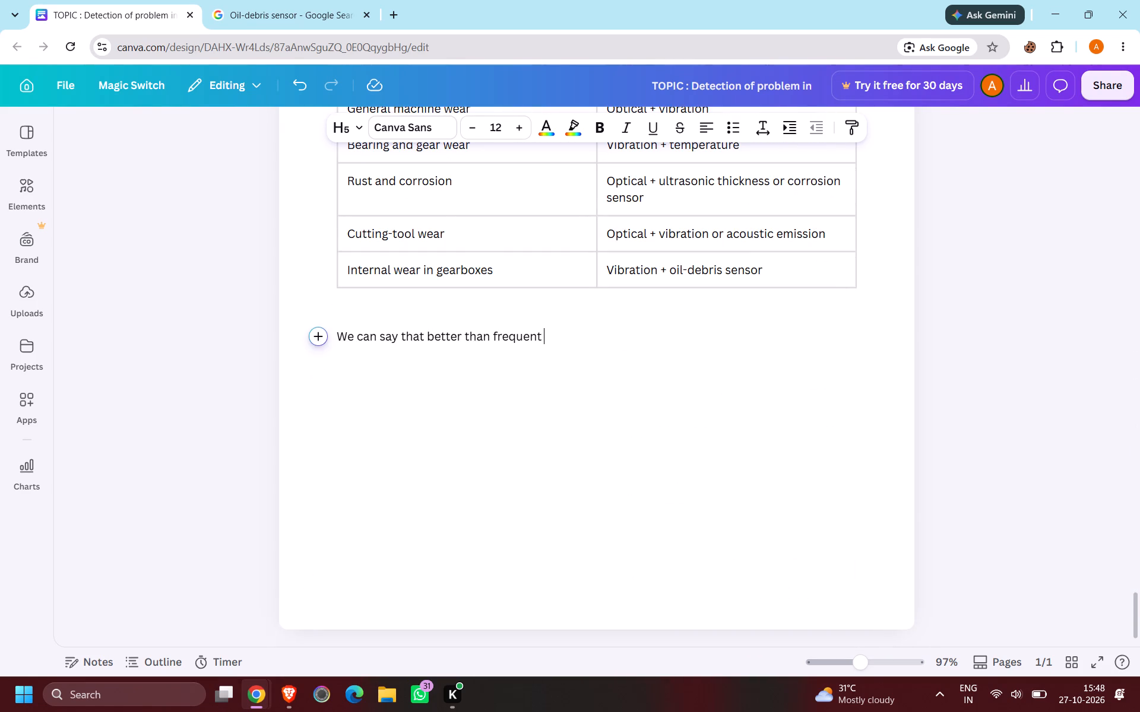
Continue the closing sentence below the combinations table with "subsequent inspections".
type("subs")
type("equent inspectiio")
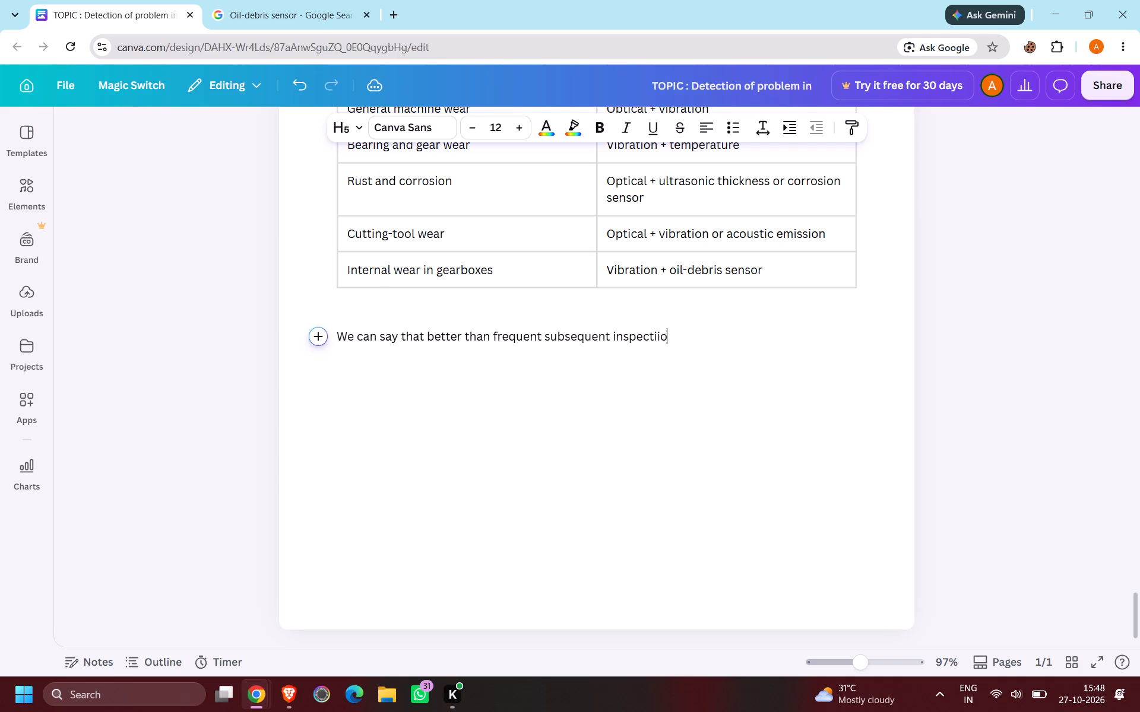
key("BackSpace")
key("BackSpace")
type("ons")
key("space")
Extend the closing sentence with ", we can train ml models with using different types of sensors".
type(",")
key("space")
type("we can te")
key("BackSpace")
type("ra")
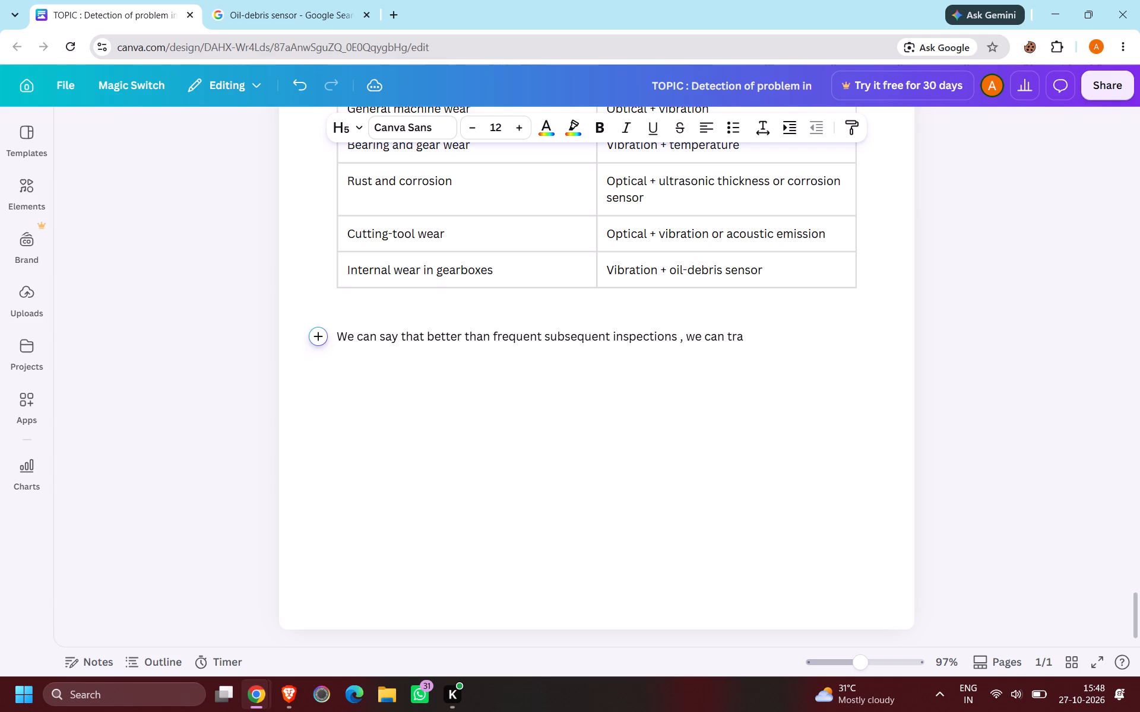
type("in ml")
key("space")
key("BackSpace")
key("BackSpace")
key("BackSpace")
type("ml models with")
key("space")
type("using different types of sensors")
key("space")
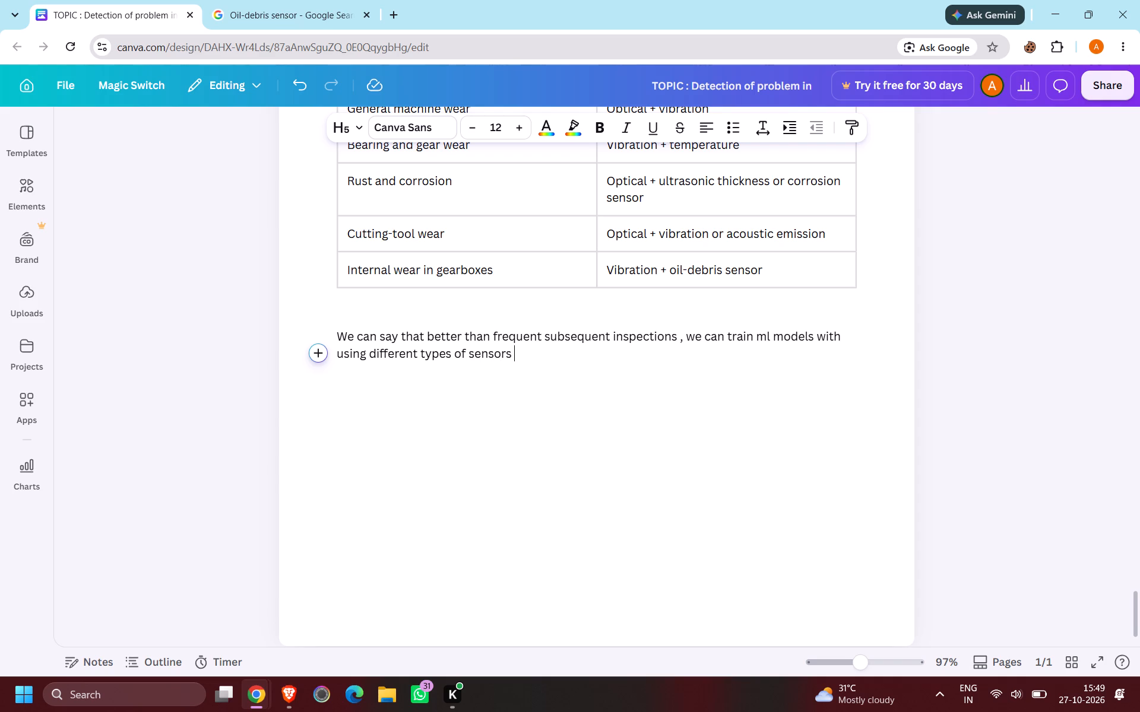
Continue the closing sentence with "is a very good advantage for industries as early detection of wear".
type("is a")
key("BackSpace")
type("a")
key("space")
type("very good advantage for industries")
key("space")
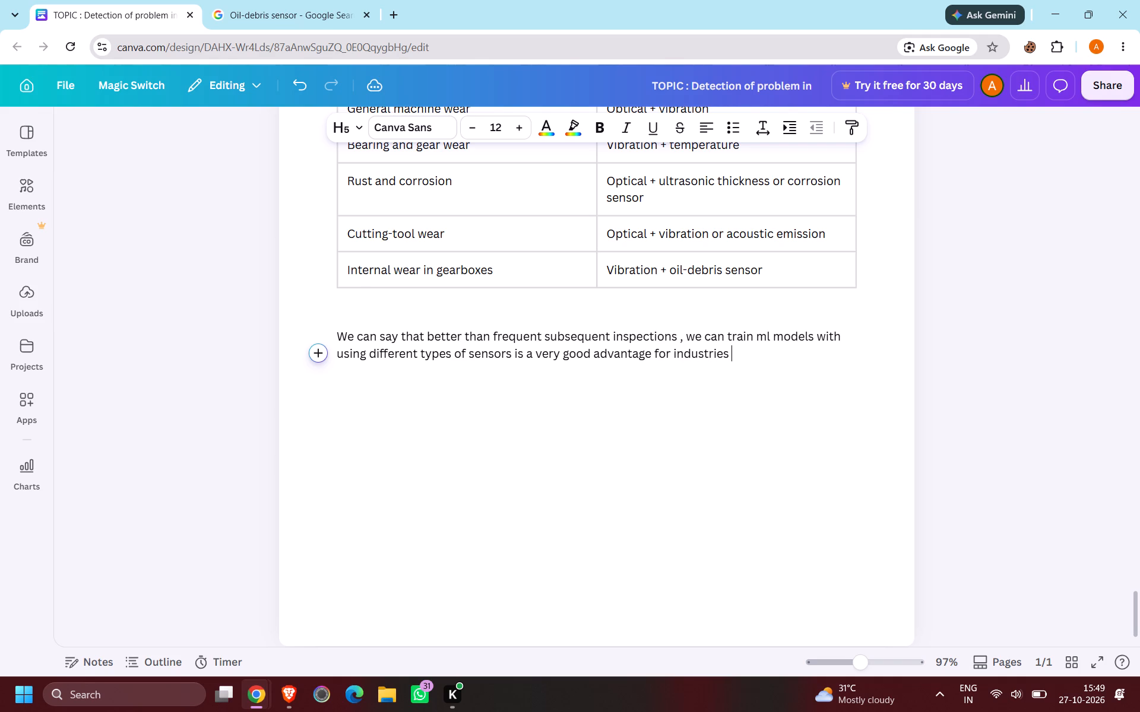
type("as early detection of wear")
key("space")
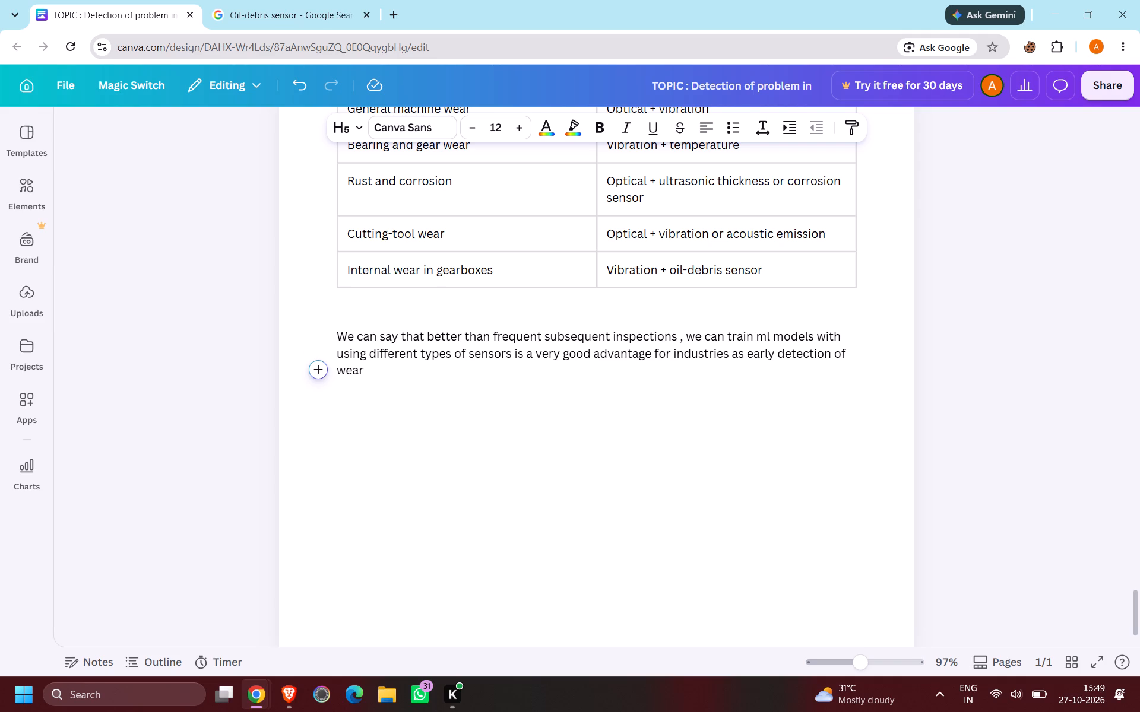
Reword "is a very good advantage" in the closing sentence to "is very good advantage".
left_click(559, 354)
key("BackSpace")
key("BackSpace")
key("BackSpace")
key("BackSpace")
key("BackSpace")
key("BackSpace")
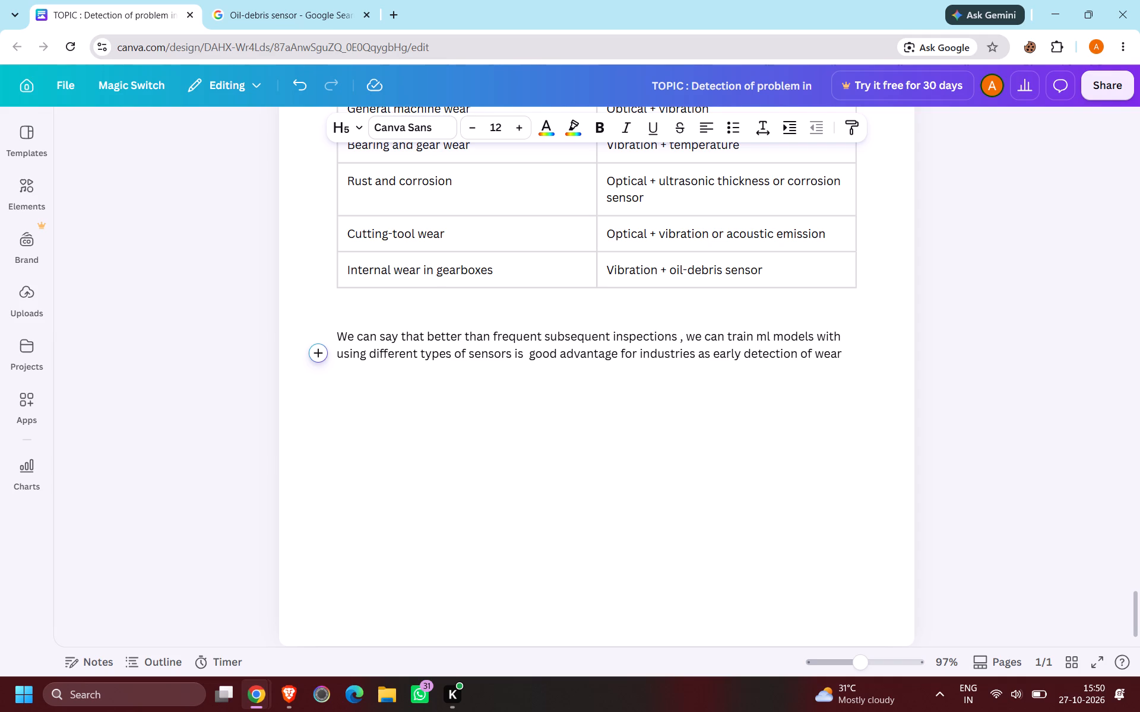
type("ver")
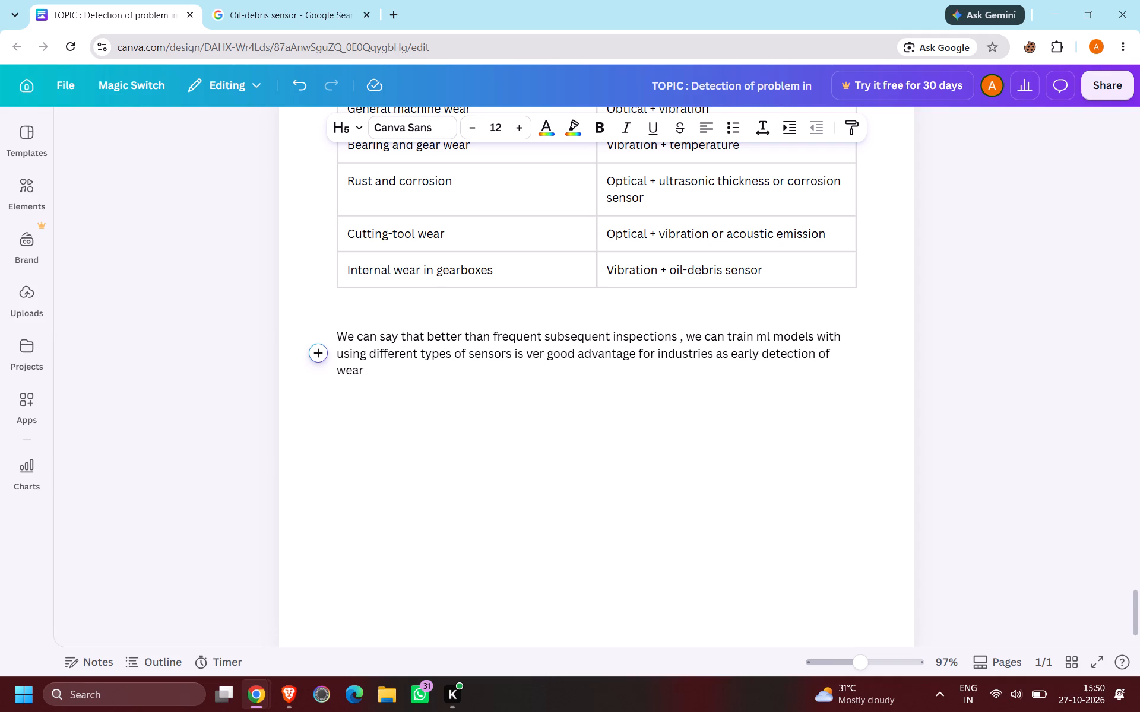
key("y")
Replace the final word "wear" of the closing sentence with "different types of wears" and end it with a period.
scroll(552, 348, "up", 1)
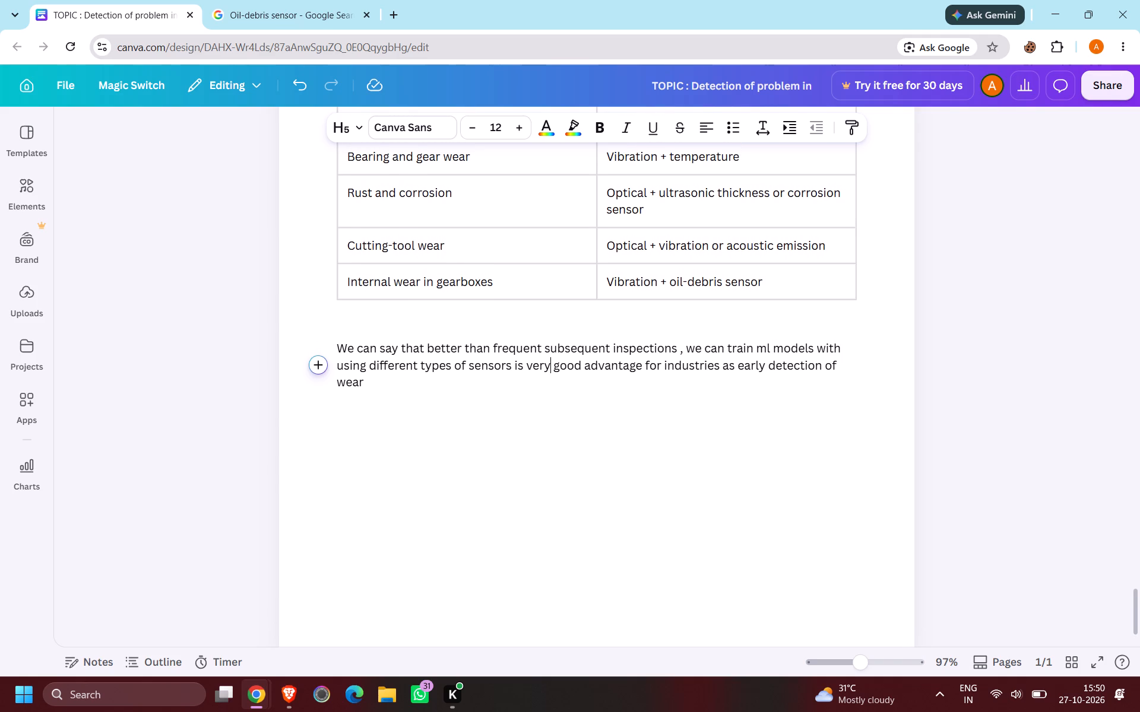
left_click(457, 376)
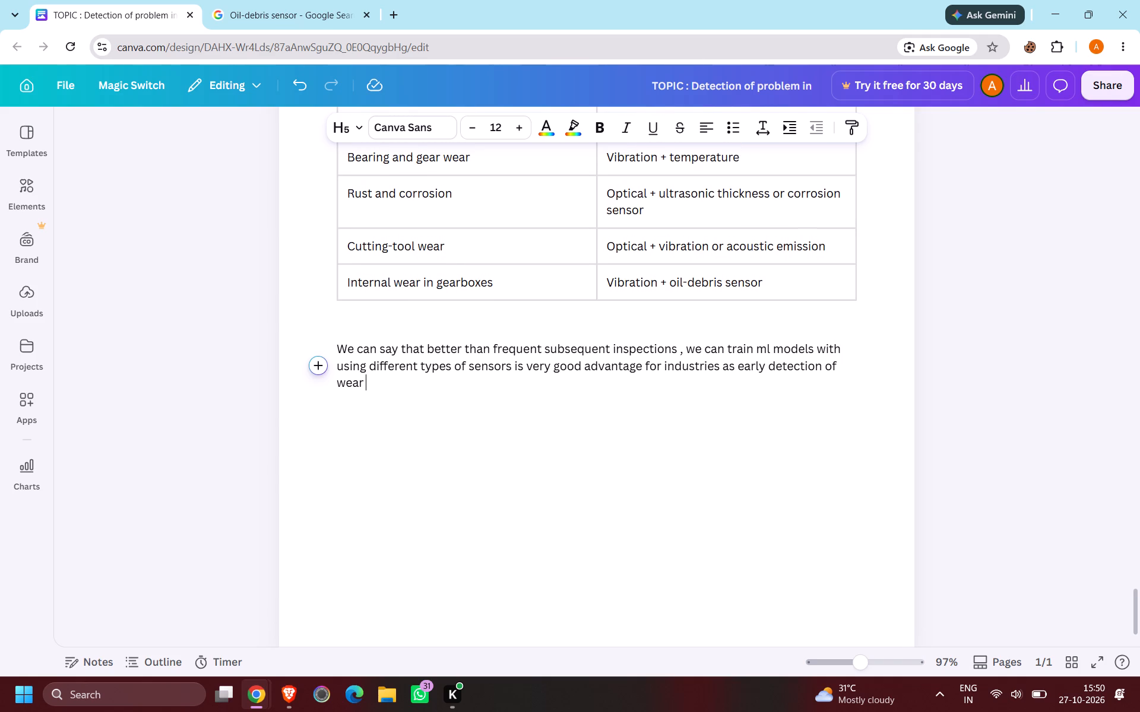
key("BackSpace")
type("s")
key("space")
key("BackSpace")
key("BackSpace")
key("BackSpace")
key("BackSpace")
key("BackSpace")
key("BackSpace")
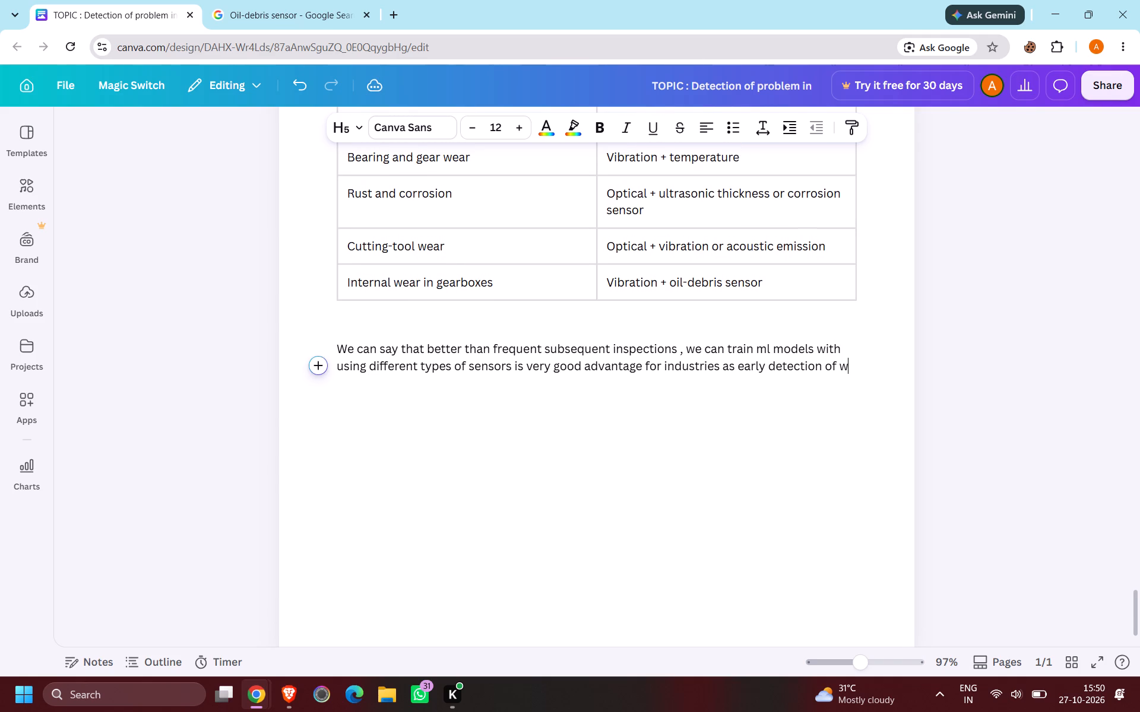
key("BackSpace")
key("space")
type("different")
key("space")
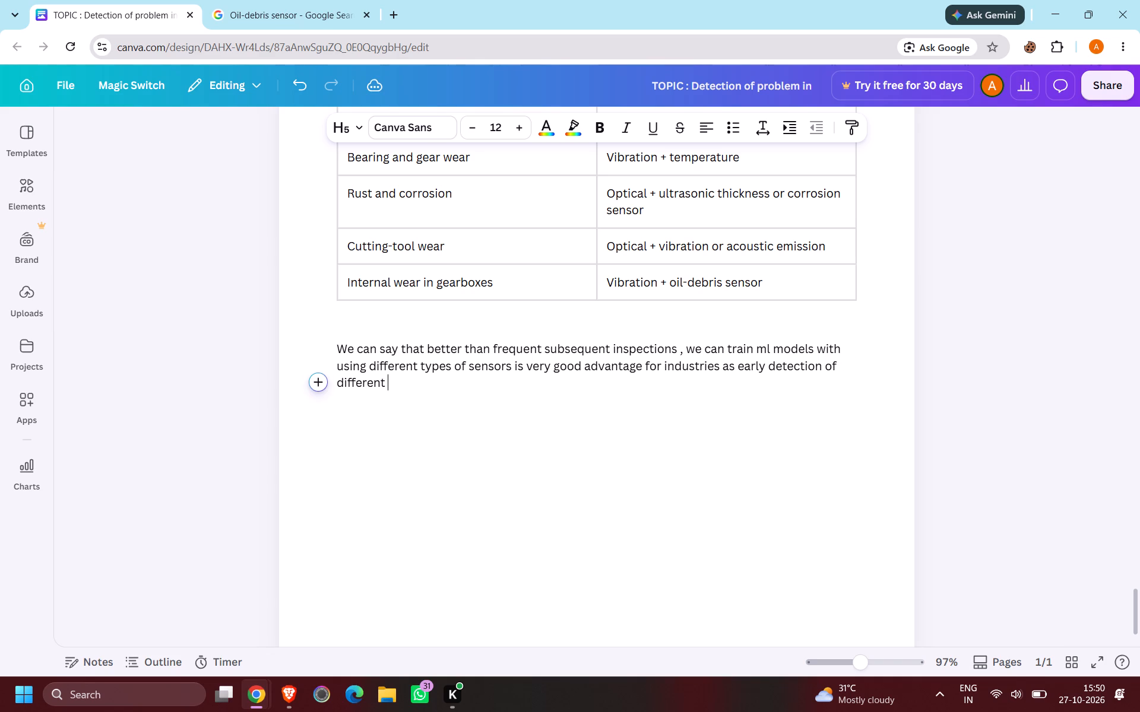
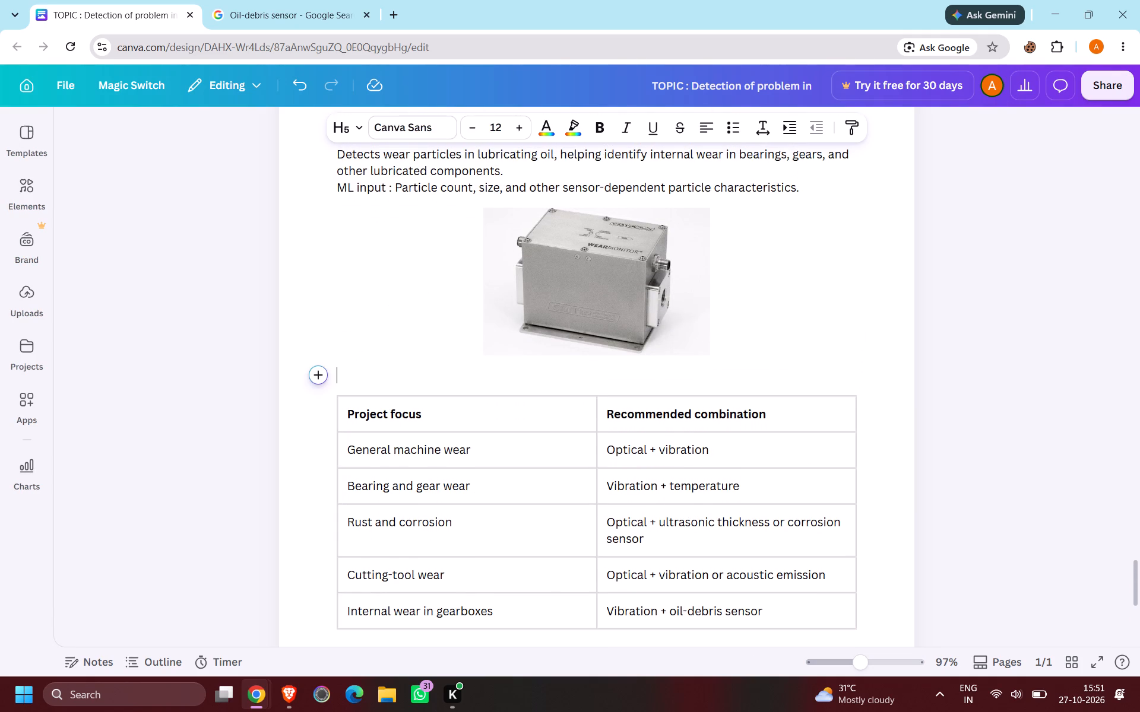
key("ctrl+v")
Apply the Subheading style to the whole "6. System design" line.
left_click_drag(442, 370, 325, 371)
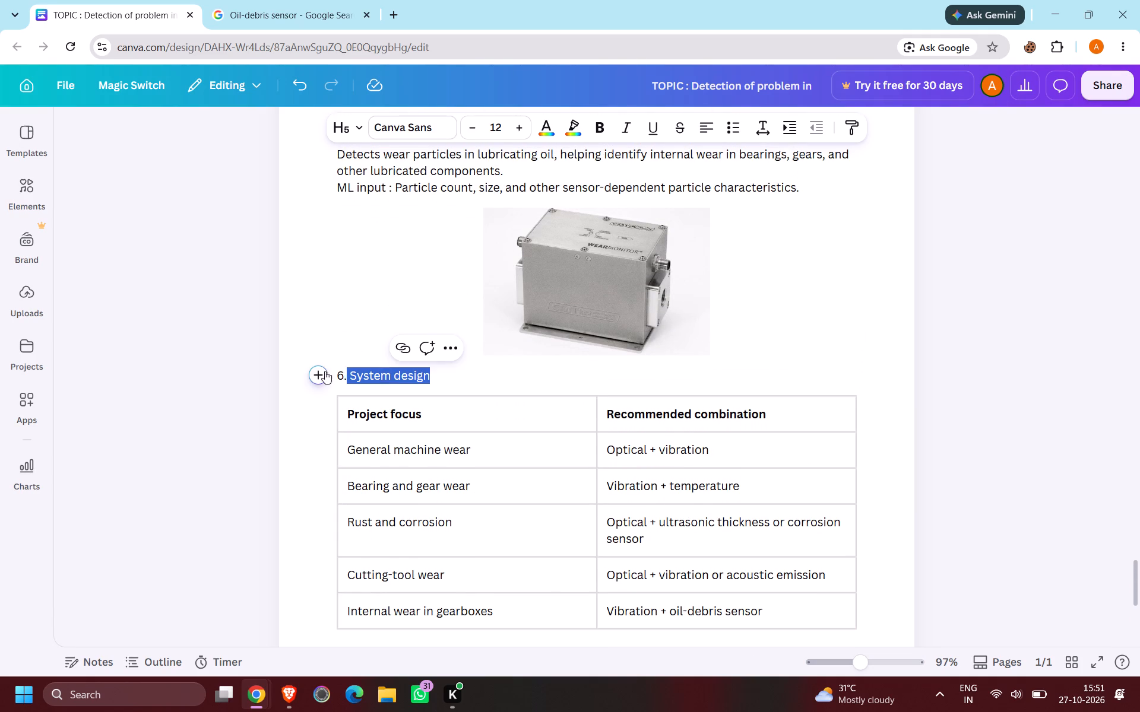
left_click_drag(325, 371, 324, 371)
double_click(463, 373)
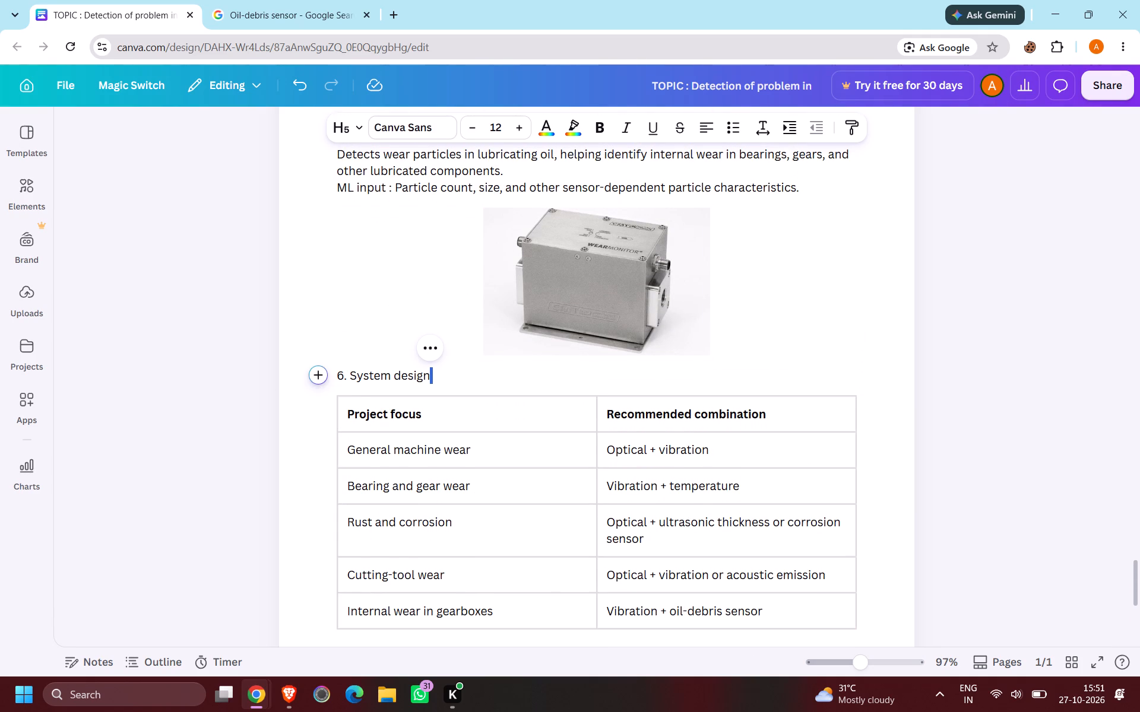
left_click_drag(463, 373, 360, 370)
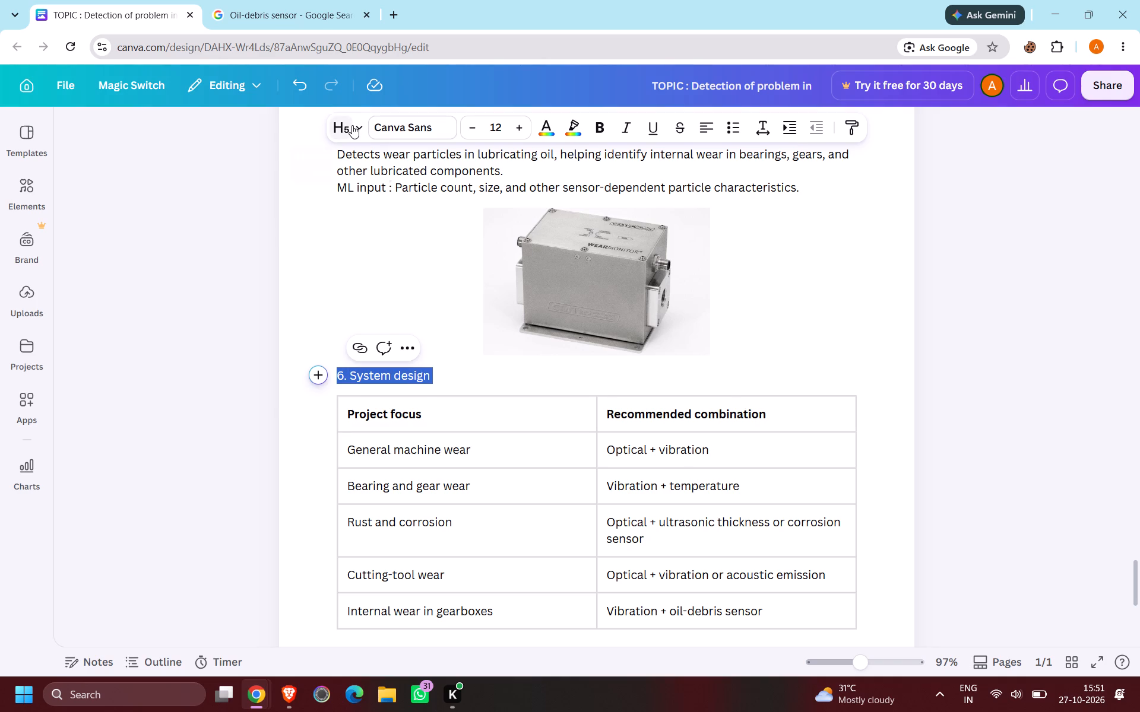
left_click(352, 125)
left_click(356, 126)
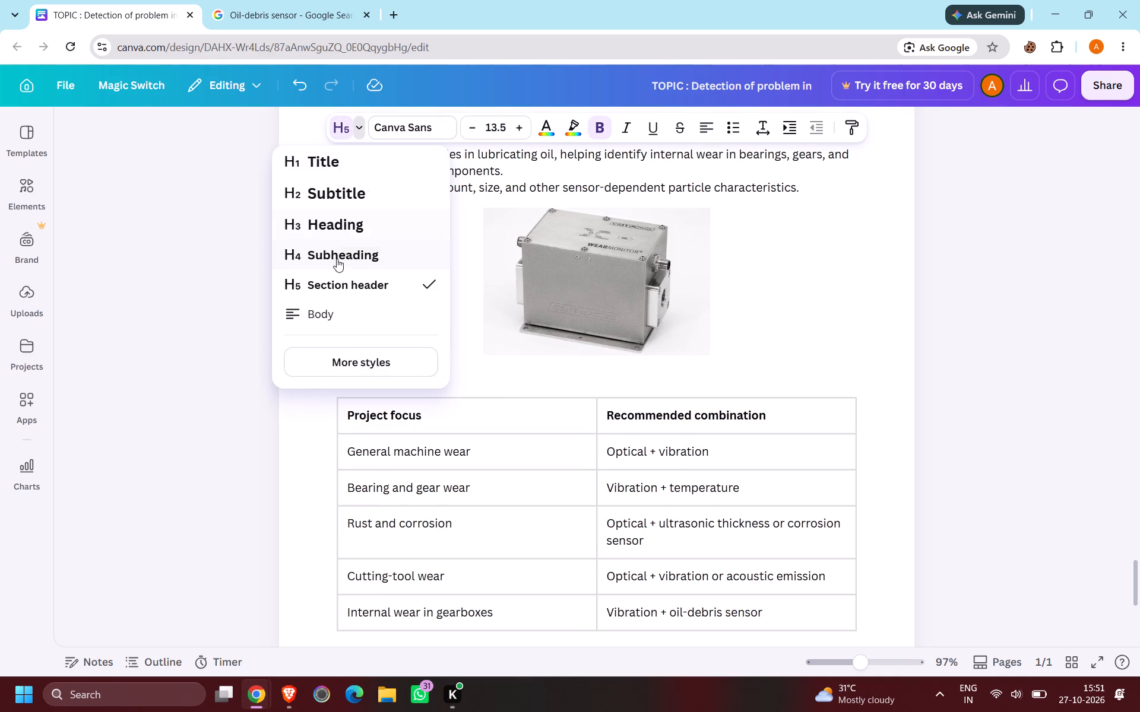
left_click(338, 260)
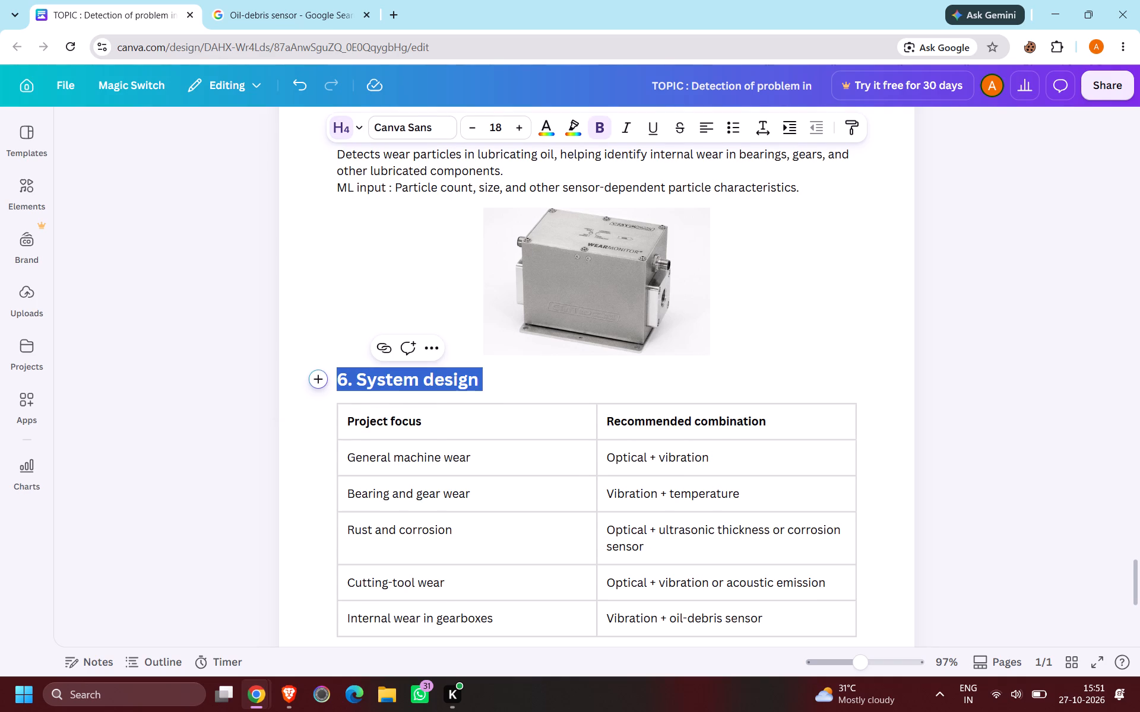
left_click(528, 401)
left_click(509, 372)
Compare the new heading's style and spacing with earlier section headings such as "3.Existing problem" and "5.Proposed methodology".
scroll(509, 372, "up", 3)
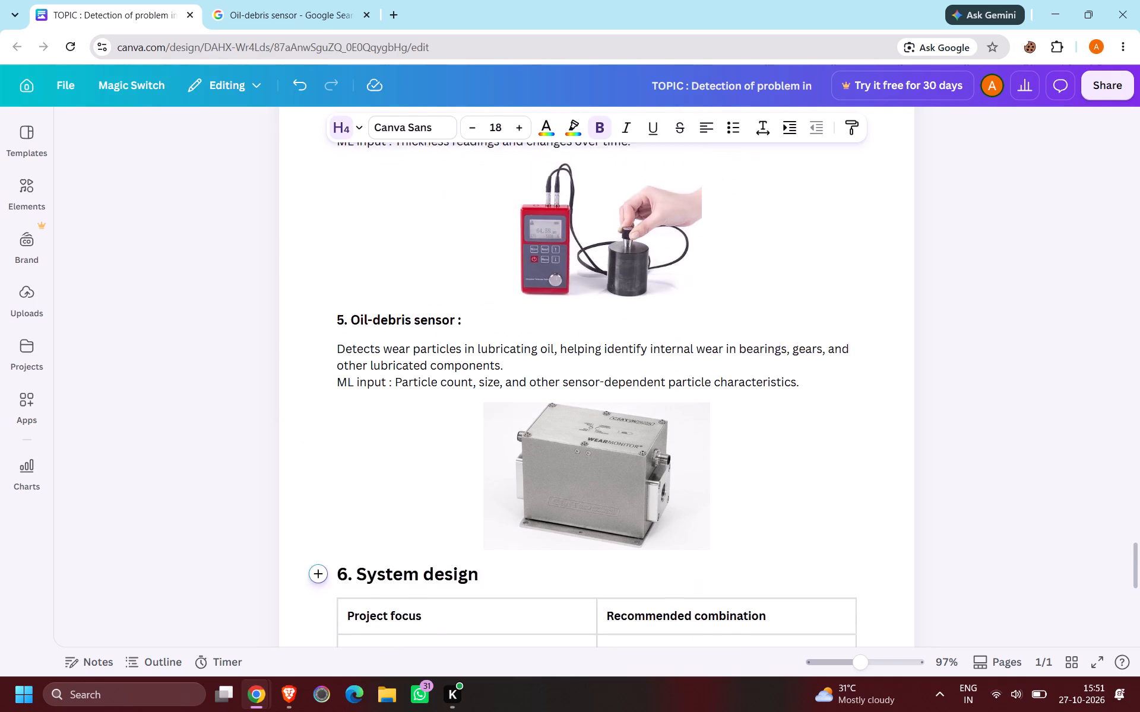
scroll(509, 372, "up", 2)
scroll(572, 234, "down", 1)
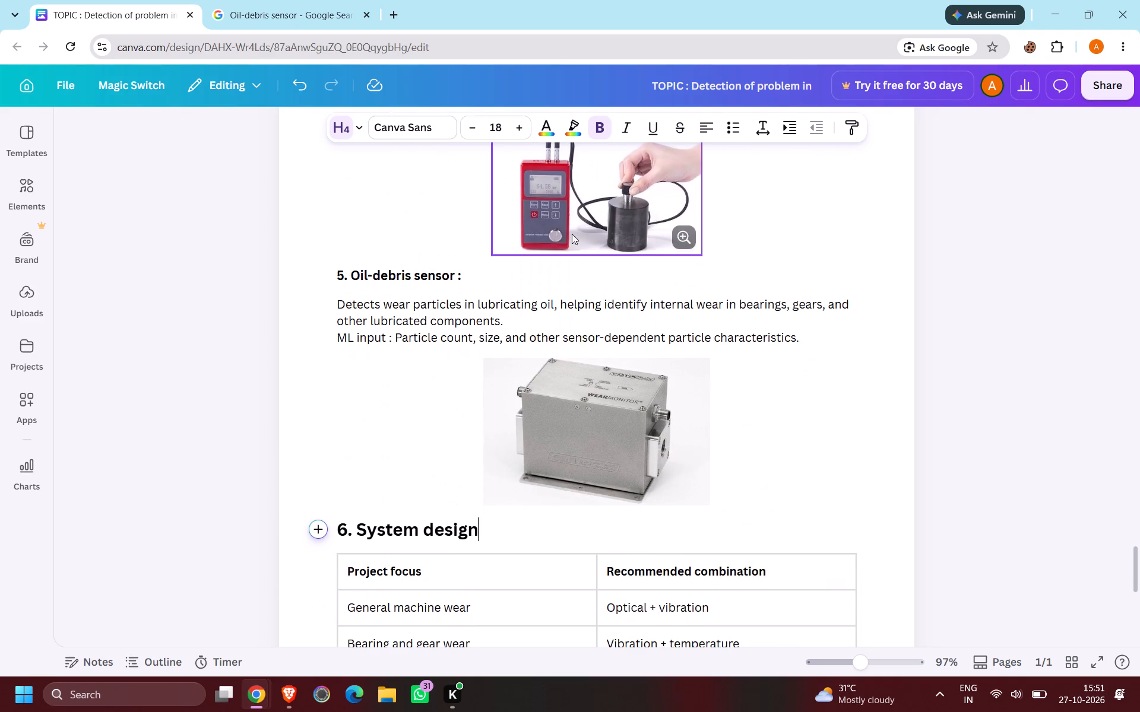
scroll(526, 377, "up", 5)
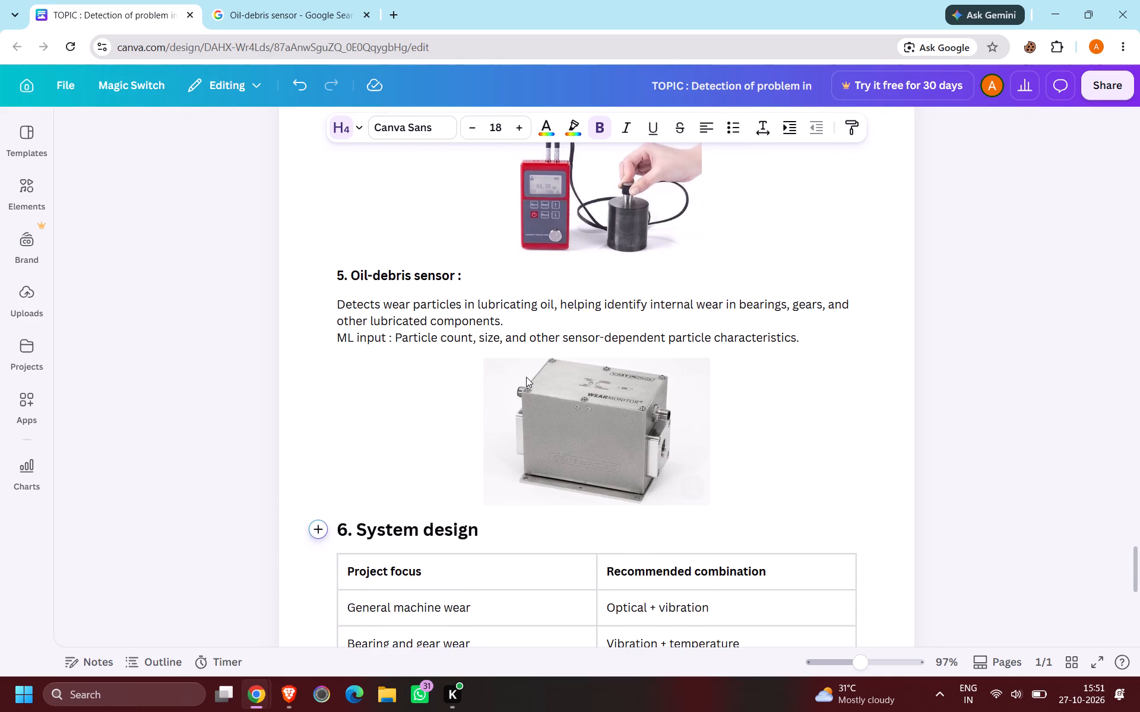
scroll(526, 377, "up", 5)
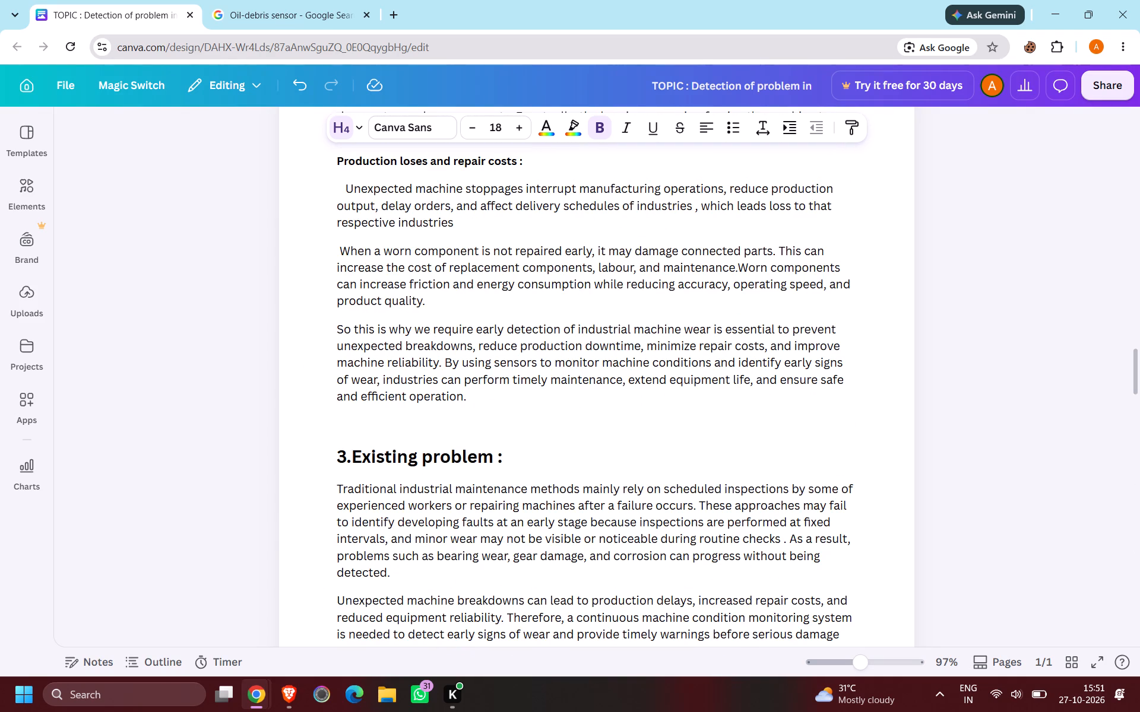
left_click(429, 452)
scroll(429, 452, "down", 9)
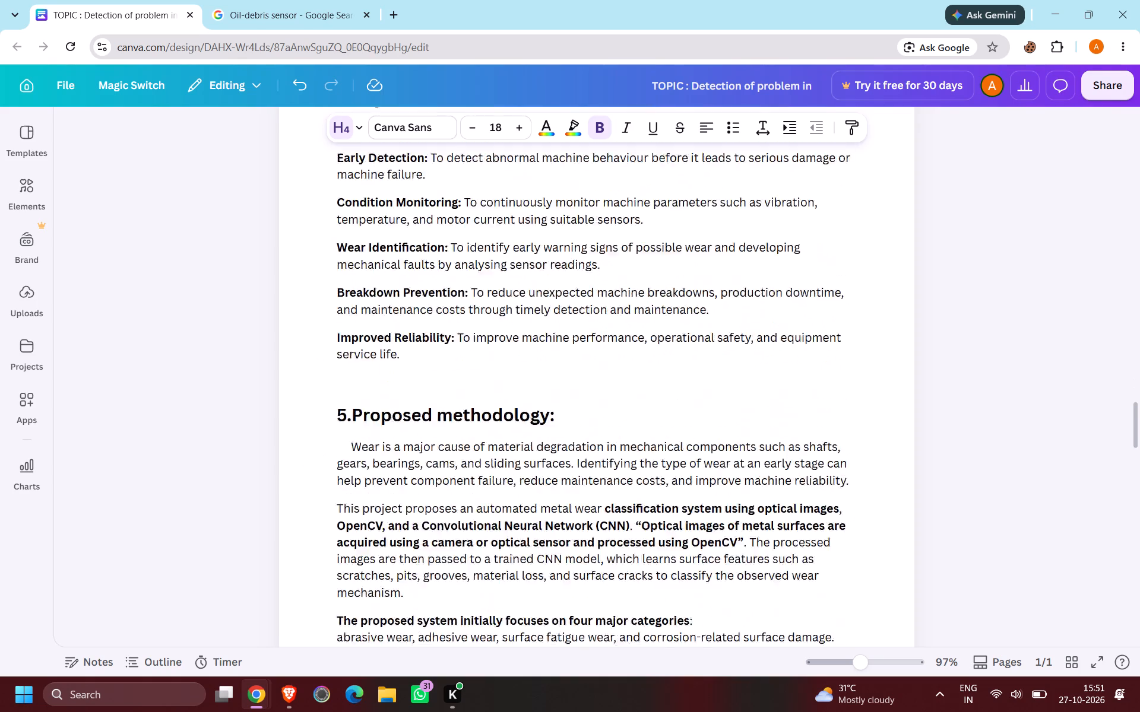
scroll(429, 452, "down", 5)
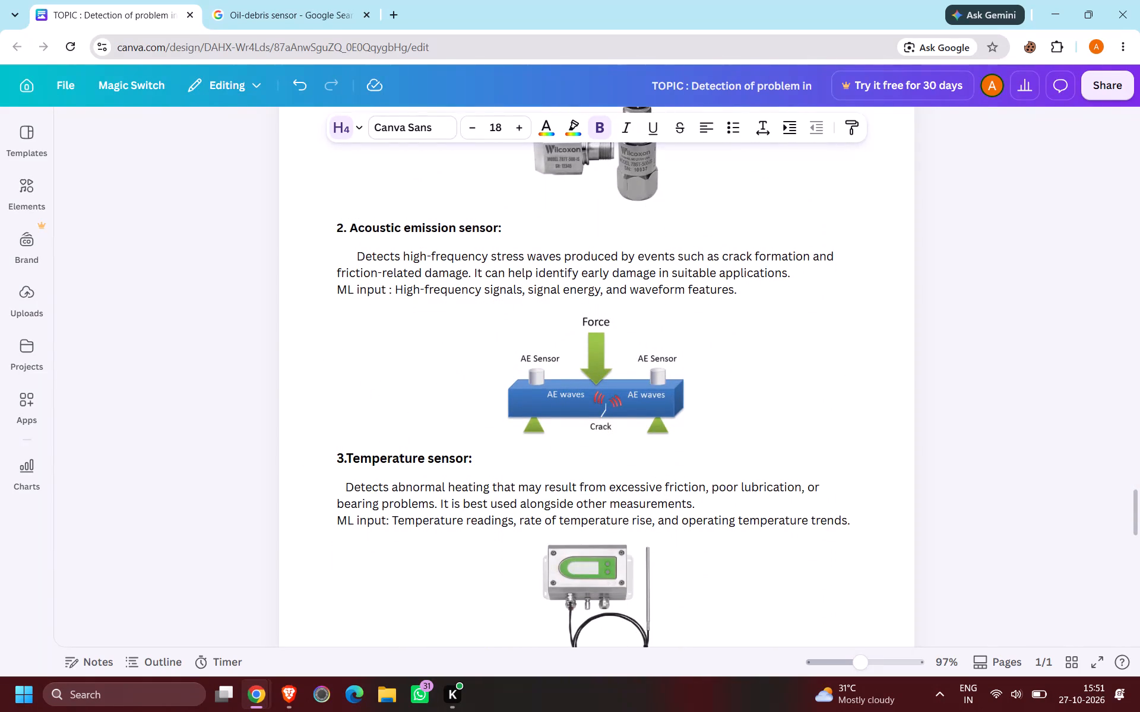
scroll(432, 396, "down", 8)
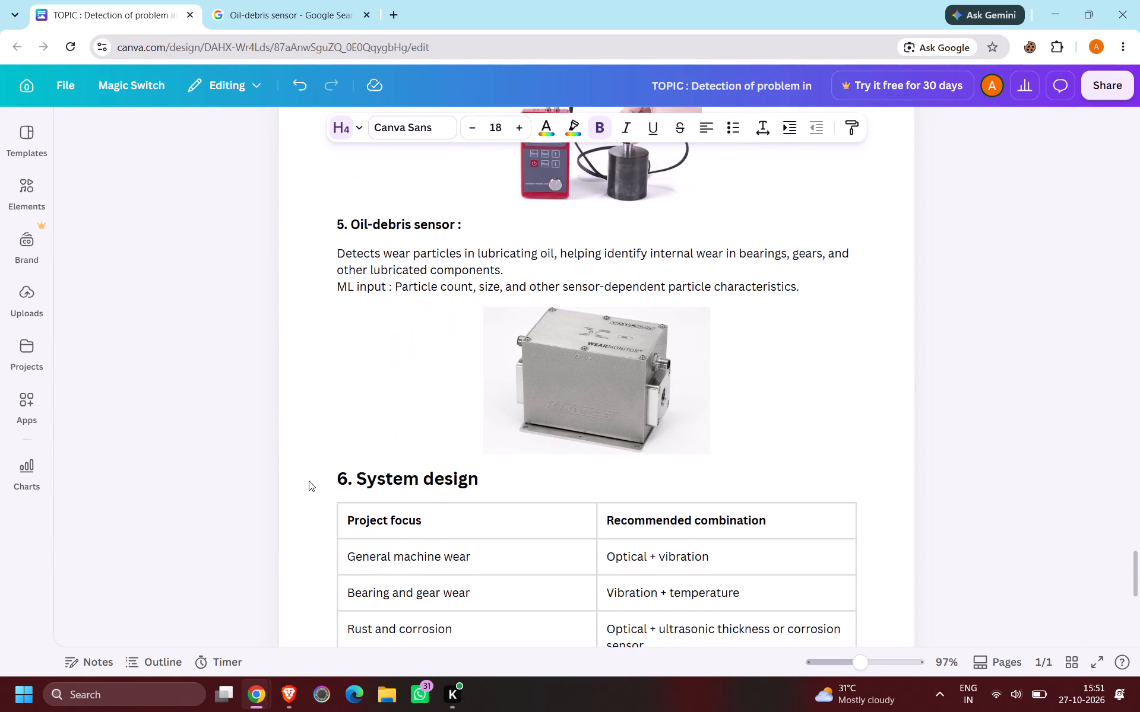
Insert two blank lines above the "6. System design" heading.
left_click(340, 478)
key("Return")
key("Return")
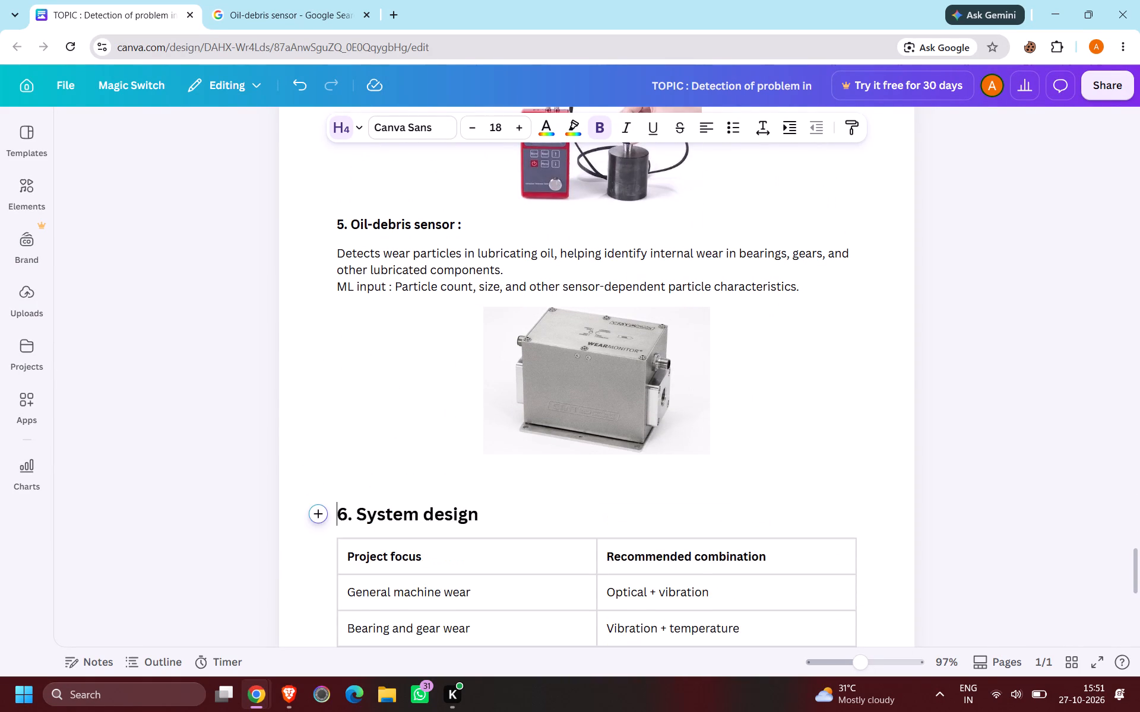
Indent the "5. Oil-debris sensor" and "3.Temperature sensor" headings by one leading space and "4. Ultrasonic thickness sensor" by two.
scroll(340, 478, "down", 2)
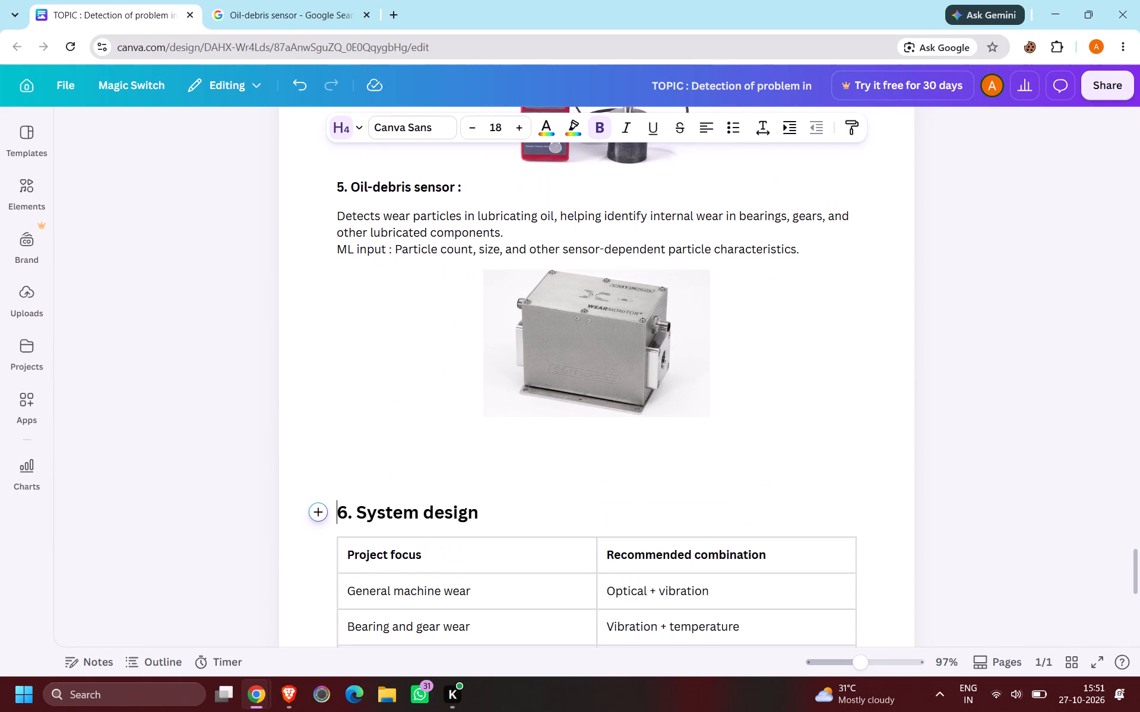
left_click(336, 181)
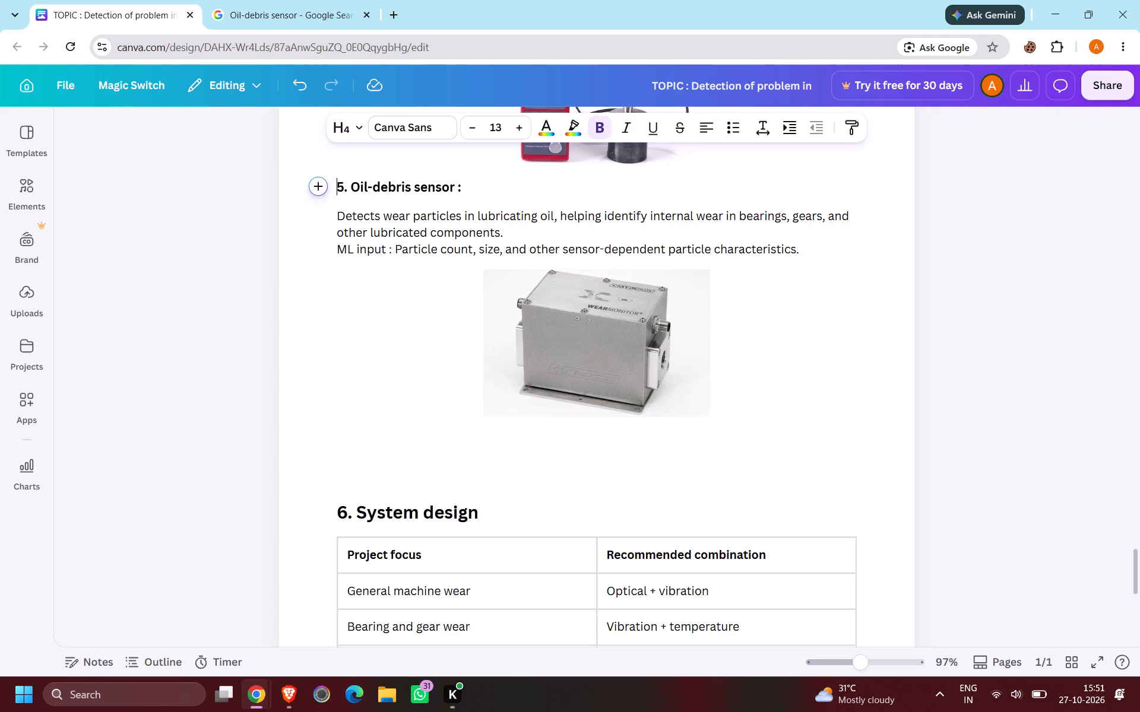
key("space")
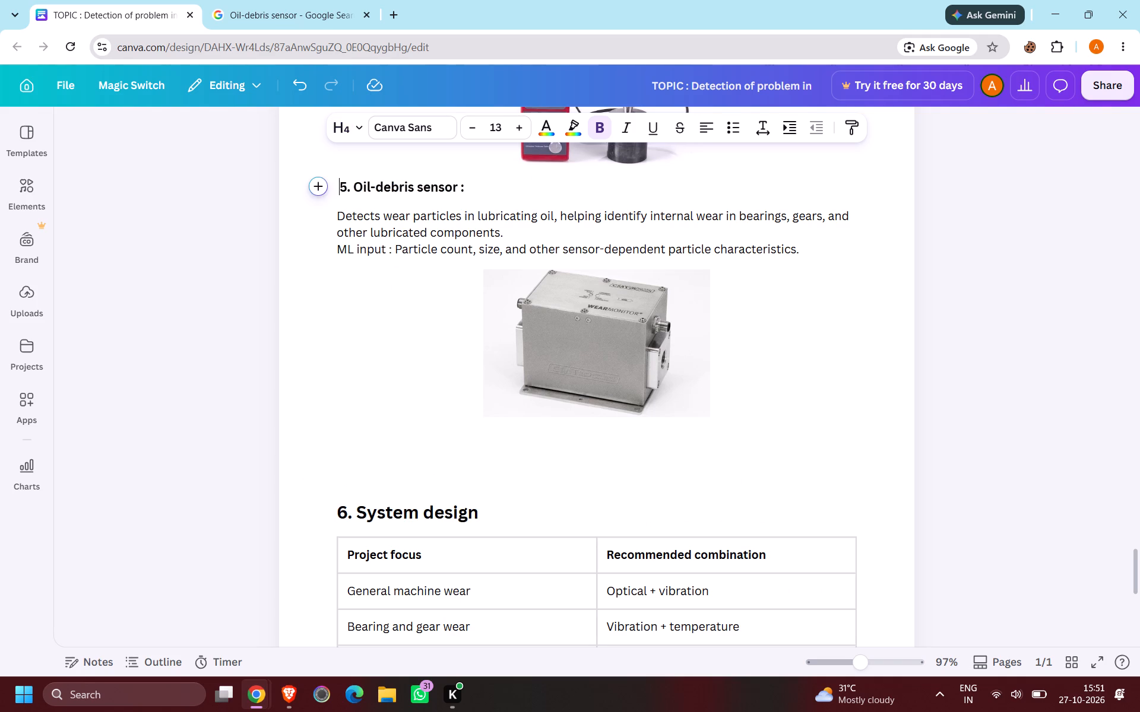
scroll(334, 201, "up", 4)
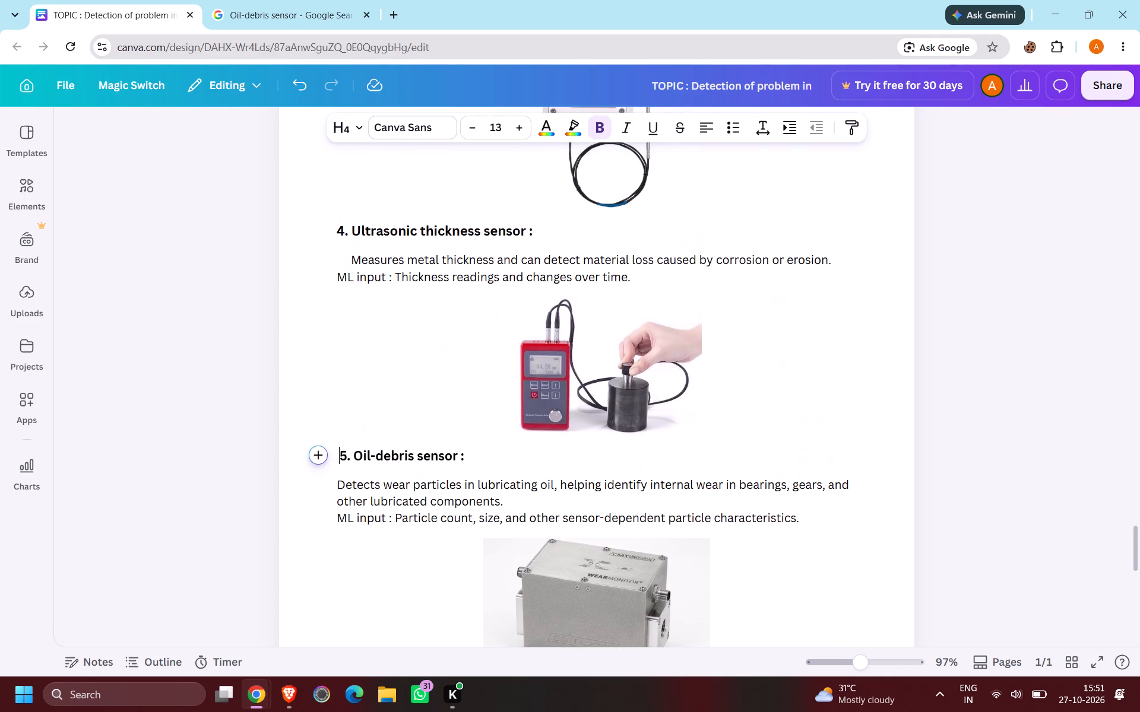
left_click(338, 244)
key("space")
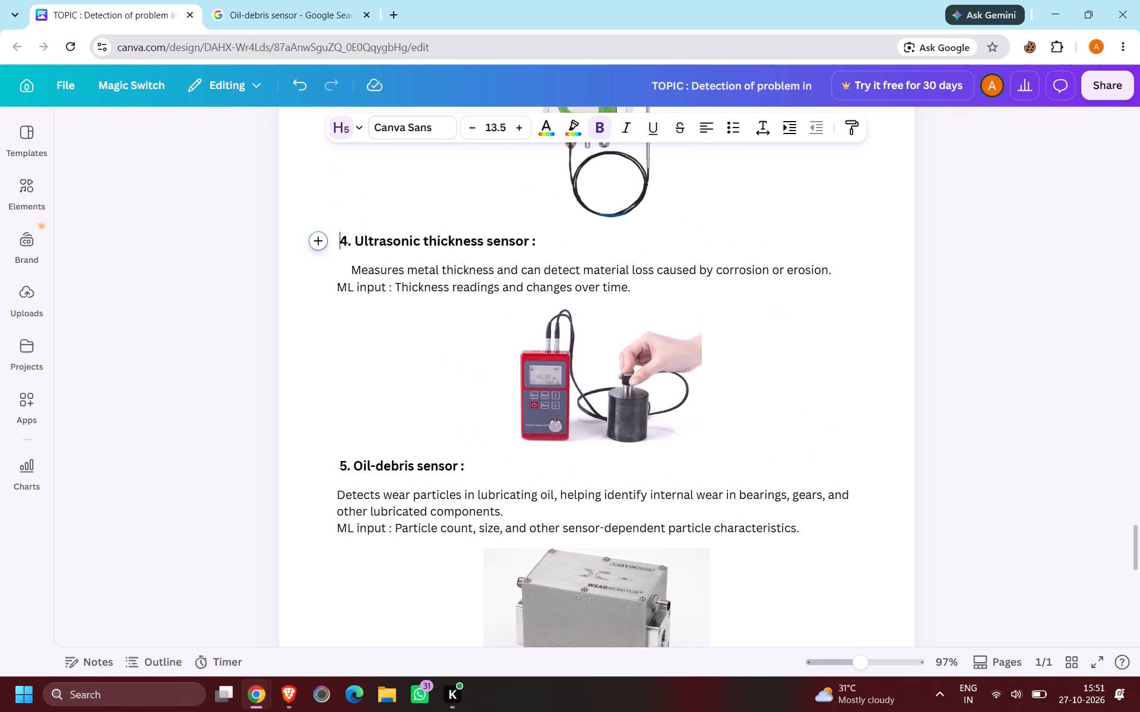
key("space")
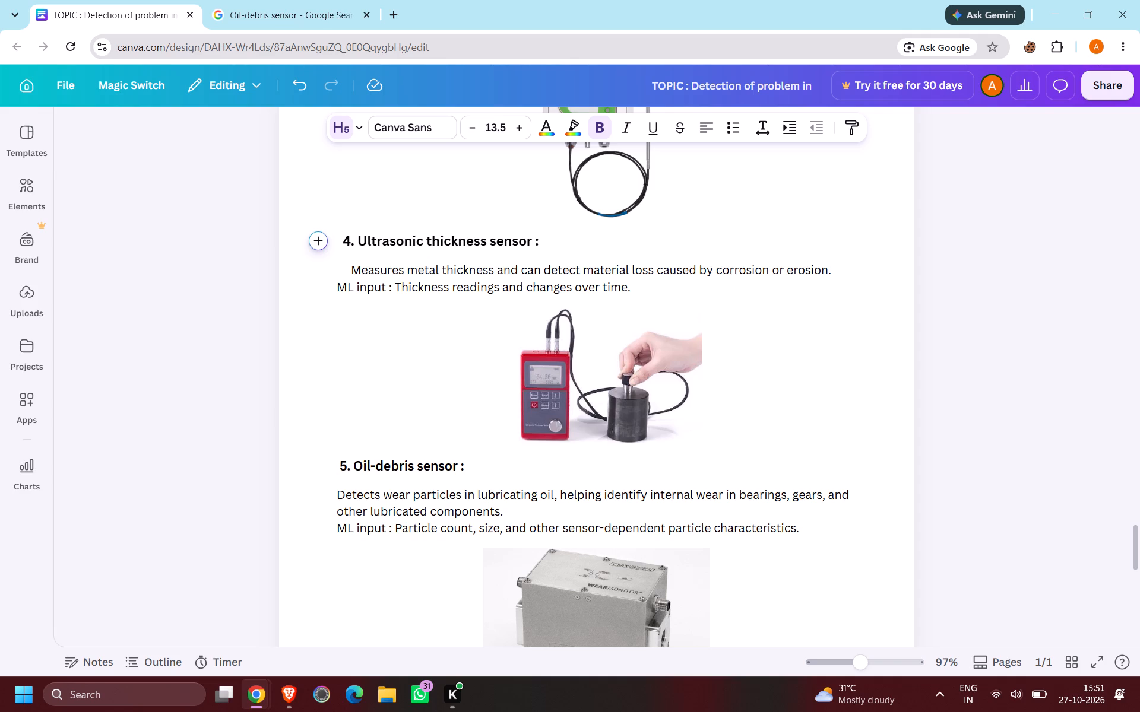
key("BackSpace")
scroll(338, 244, "up", 4)
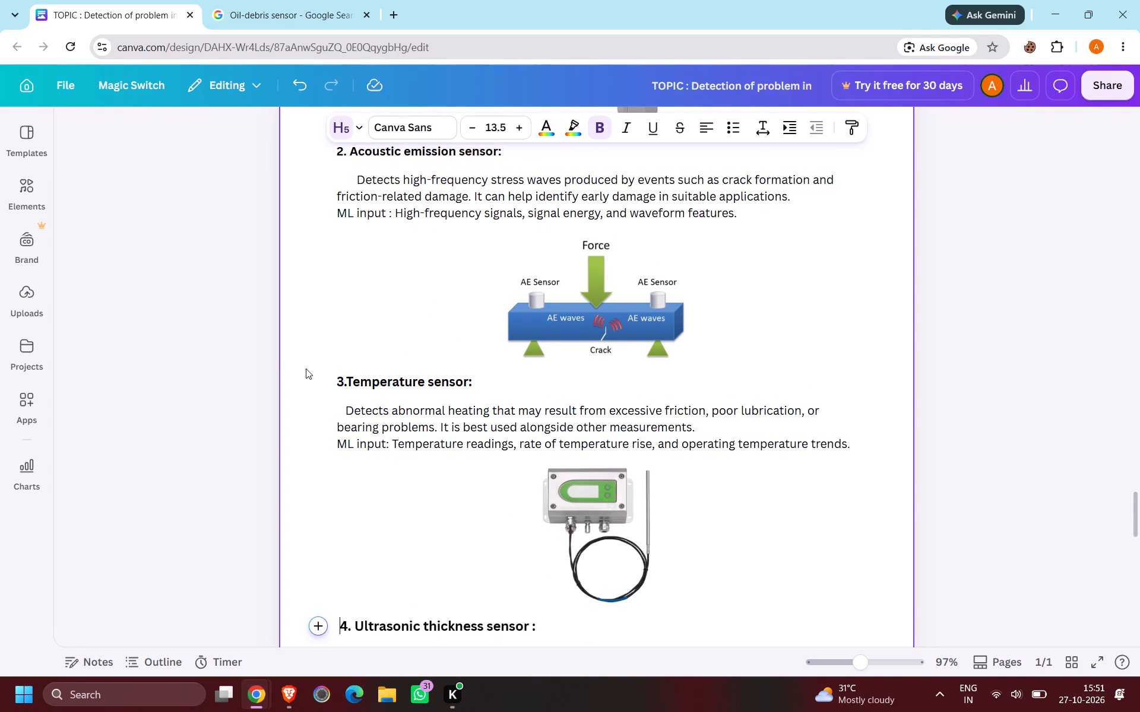
left_click(334, 382)
key("space")
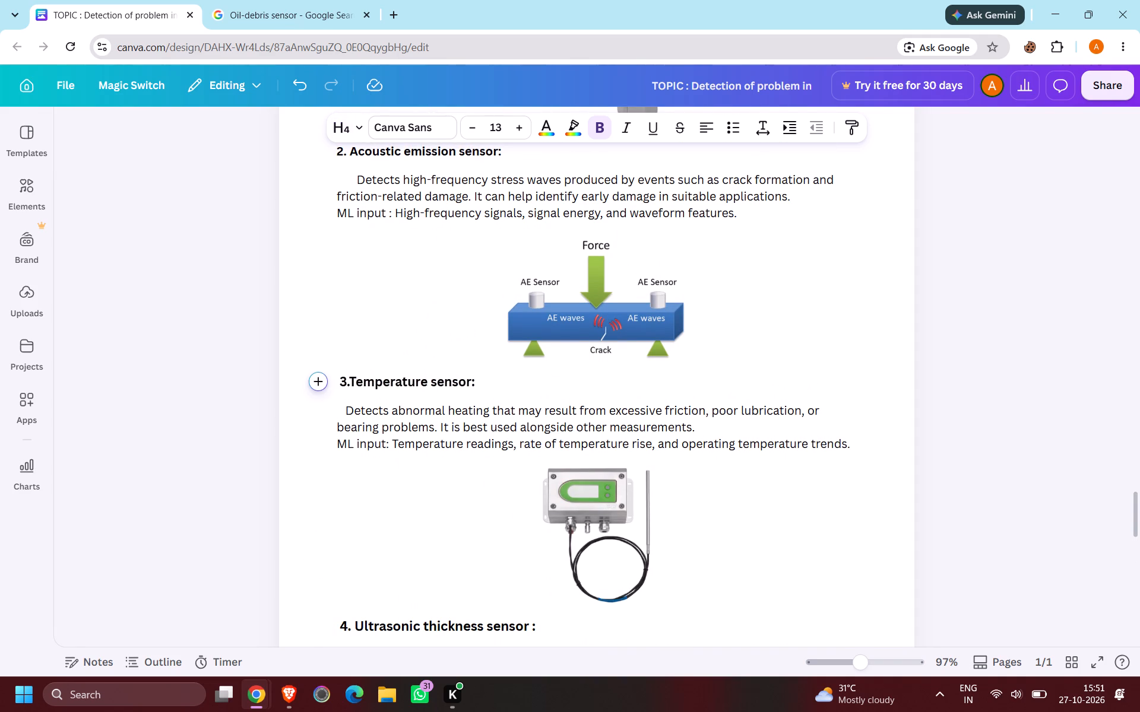
left_click(337, 624)
key("space")
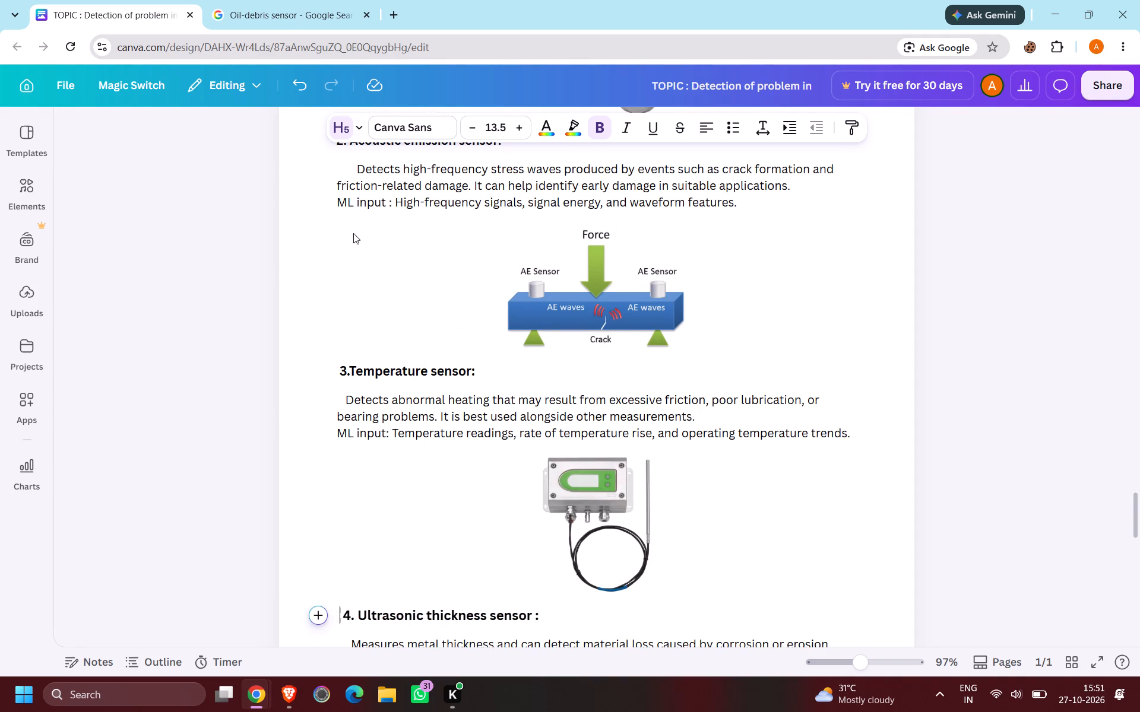
Indent the "2. Acoustic emission sensor" and "1. Vibration sensor (accelerometer)" headings by two leading spaces each.
scroll(353, 233, "up", 2)
left_click(334, 260)
key("space")
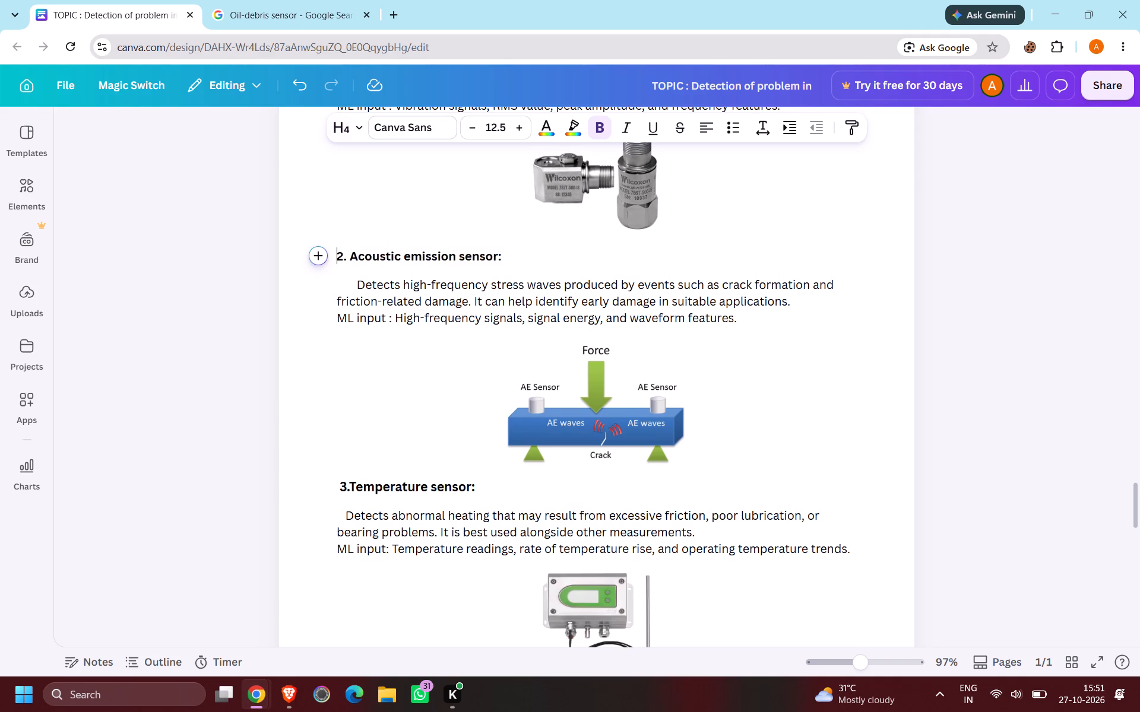
key("space")
scroll(334, 260, "up", 3)
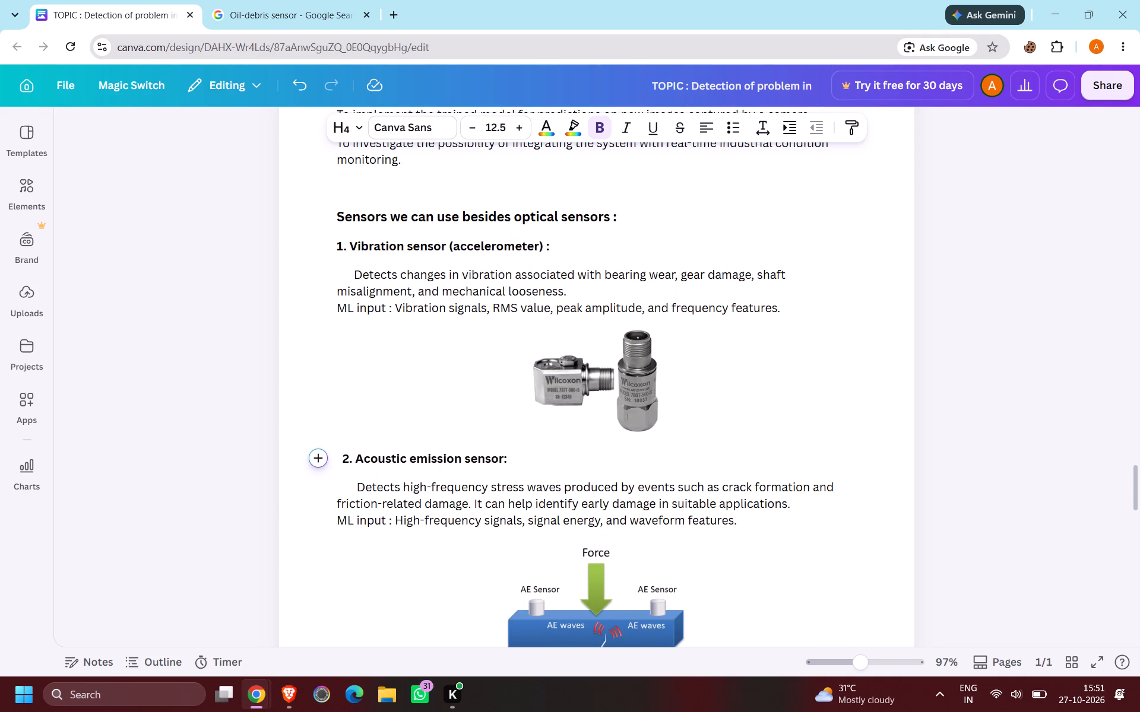
left_click(335, 239)
key("space")
key("space")
scroll(335, 239, "up", 1)
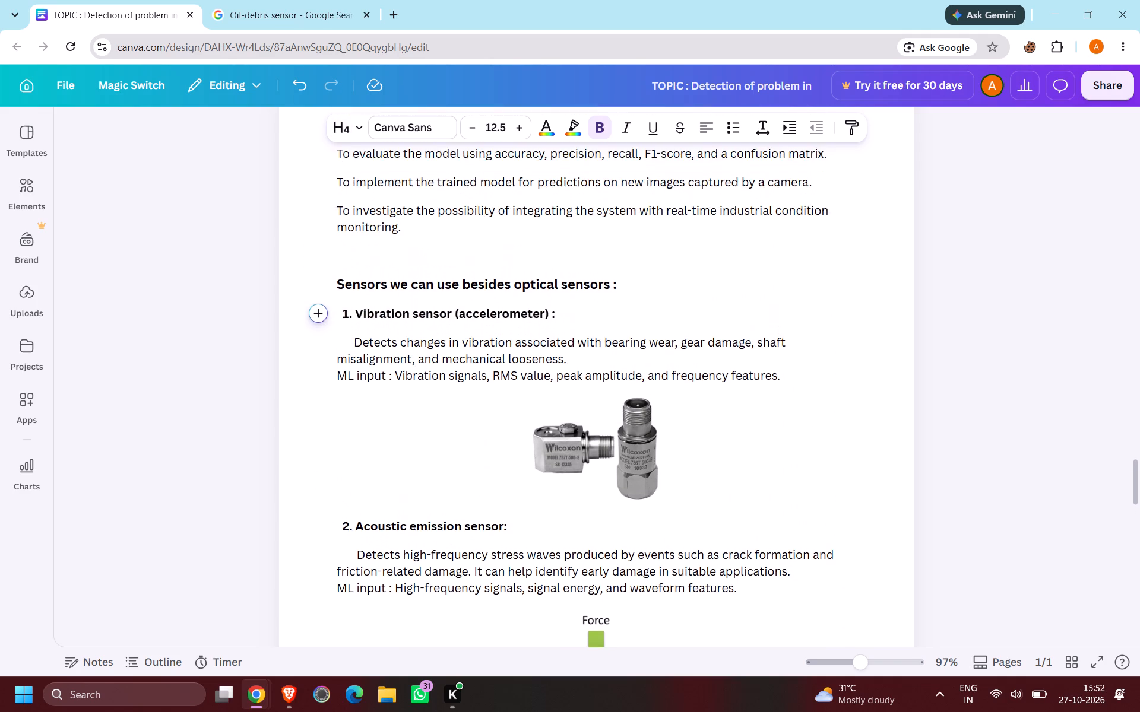
Add a space and a colon at the end of the "6. System design" heading.
scroll(335, 239, "up", 1)
scroll(335, 239, "down", 7)
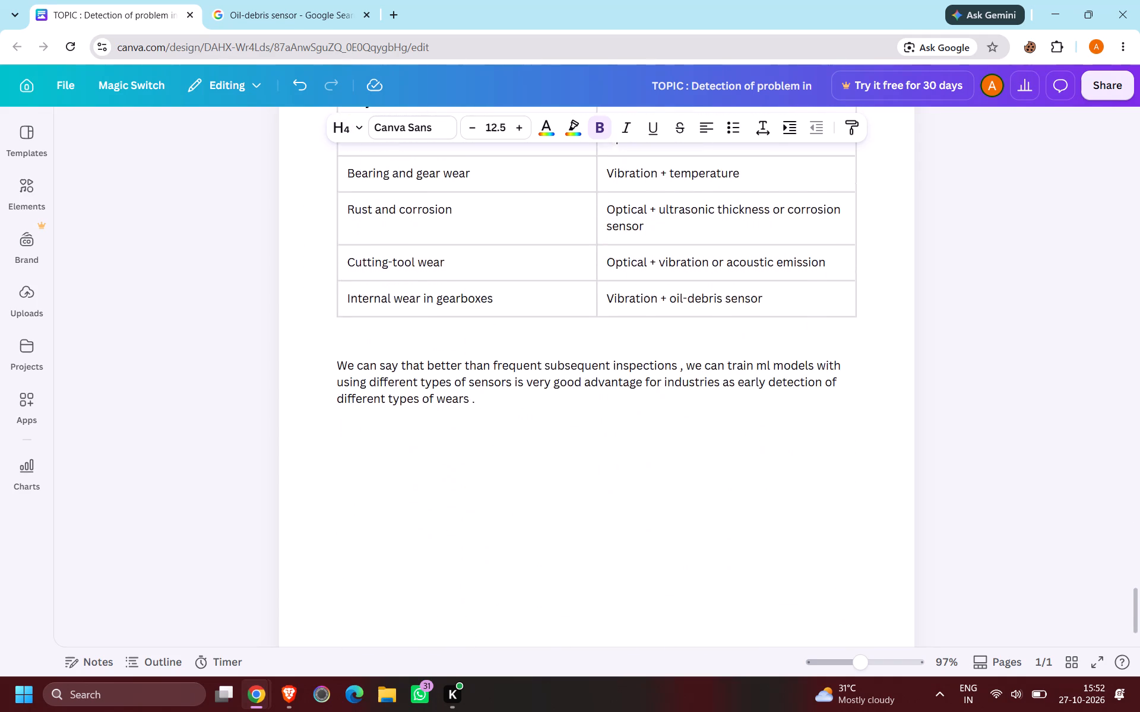
scroll(335, 239, "up", 3)
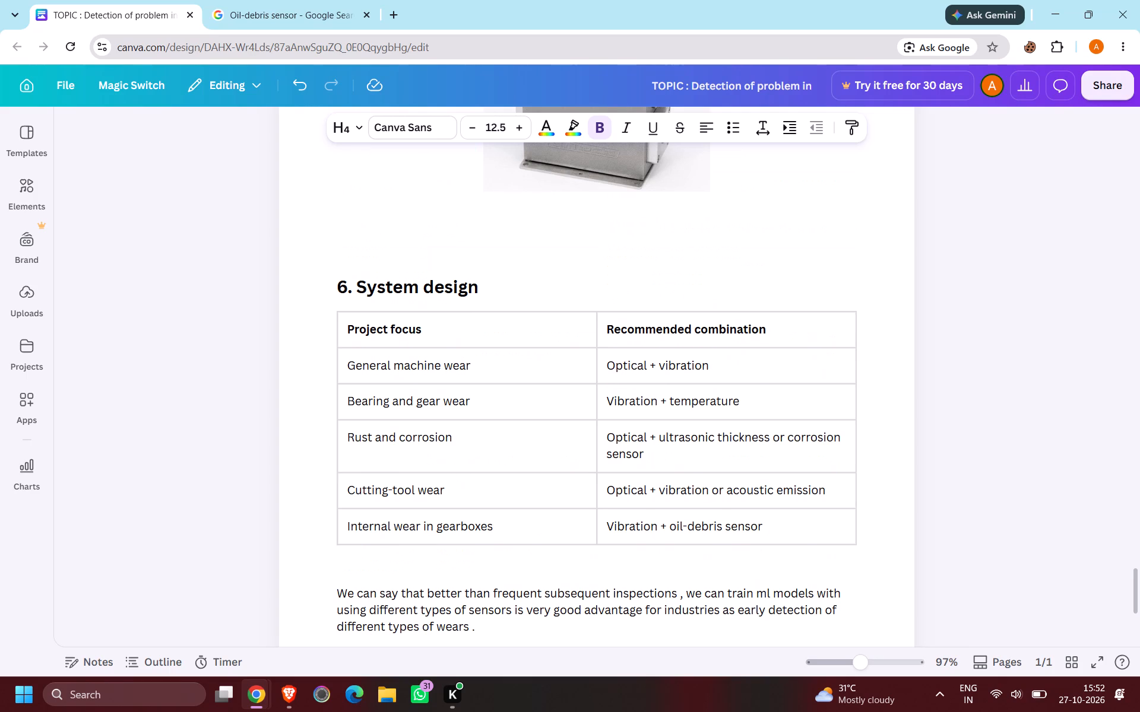
left_click(506, 297)
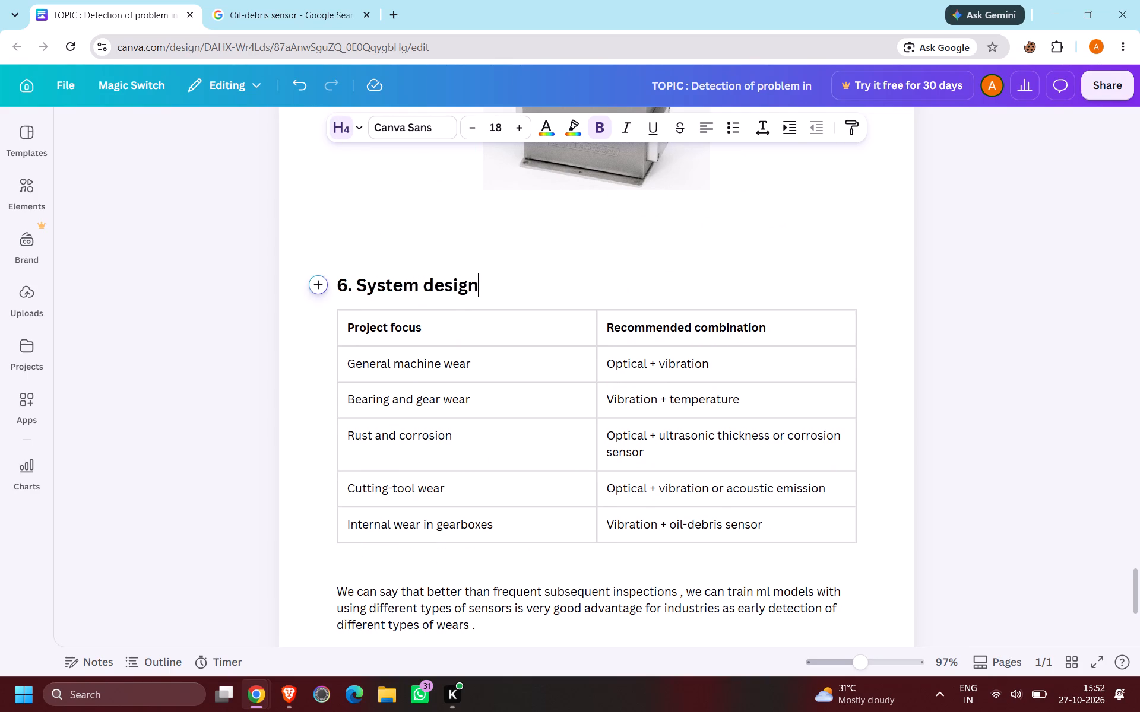
key("space")
key("shift+colon")
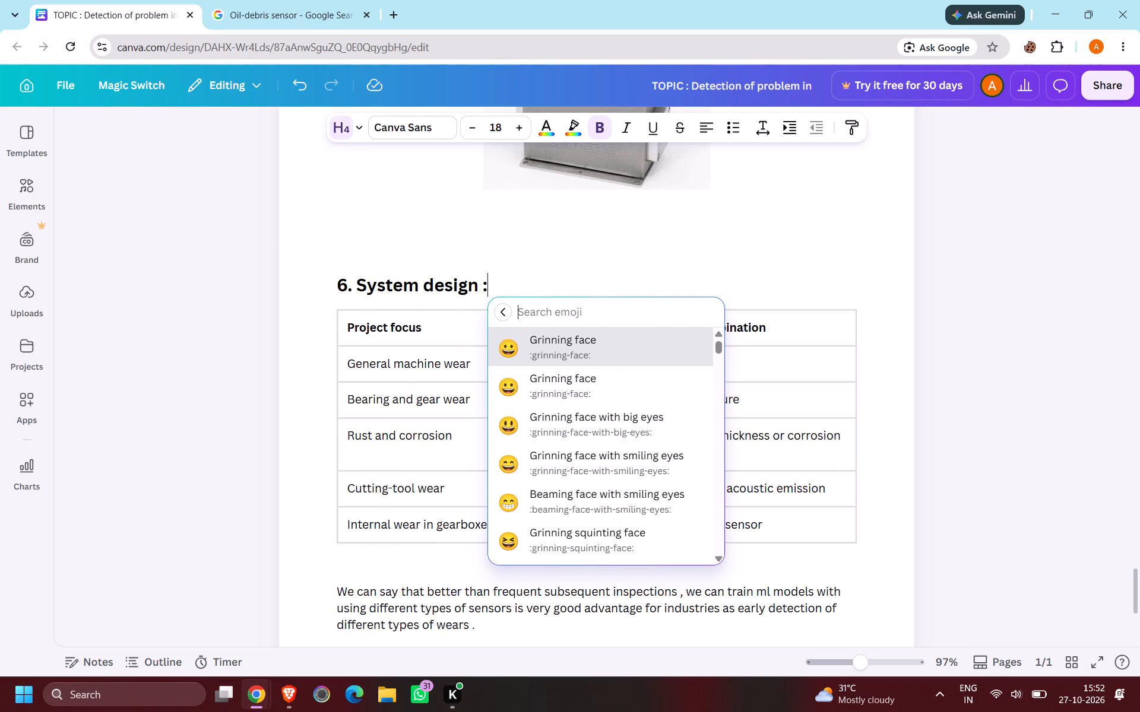
key("space")
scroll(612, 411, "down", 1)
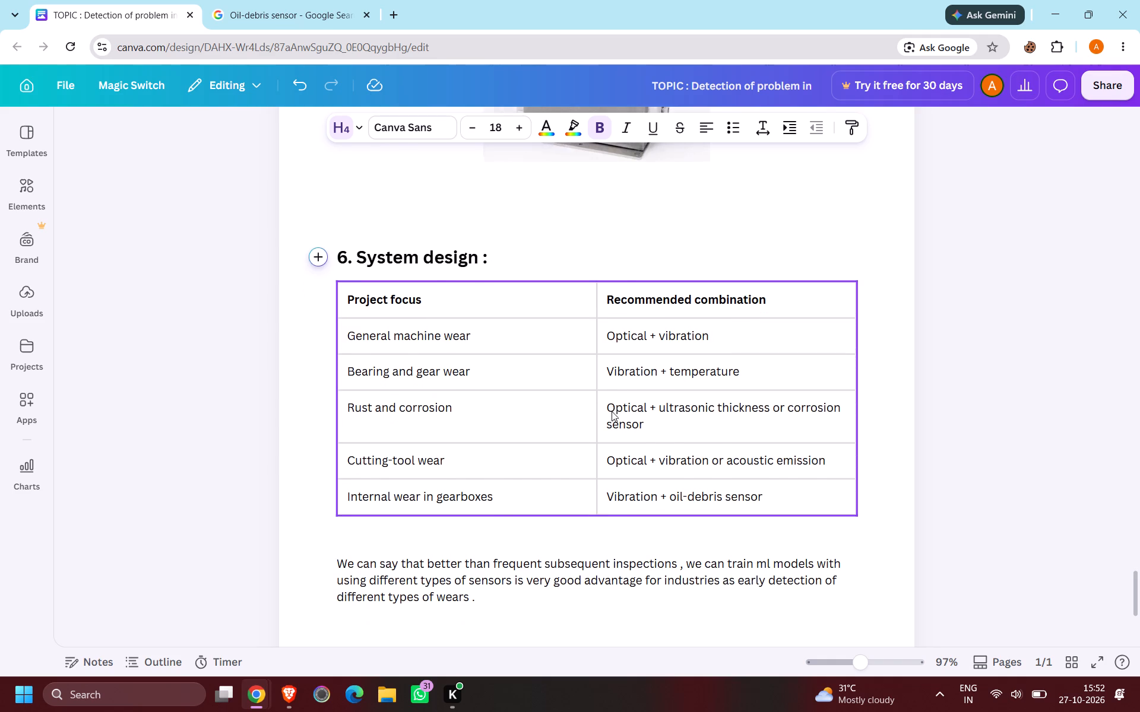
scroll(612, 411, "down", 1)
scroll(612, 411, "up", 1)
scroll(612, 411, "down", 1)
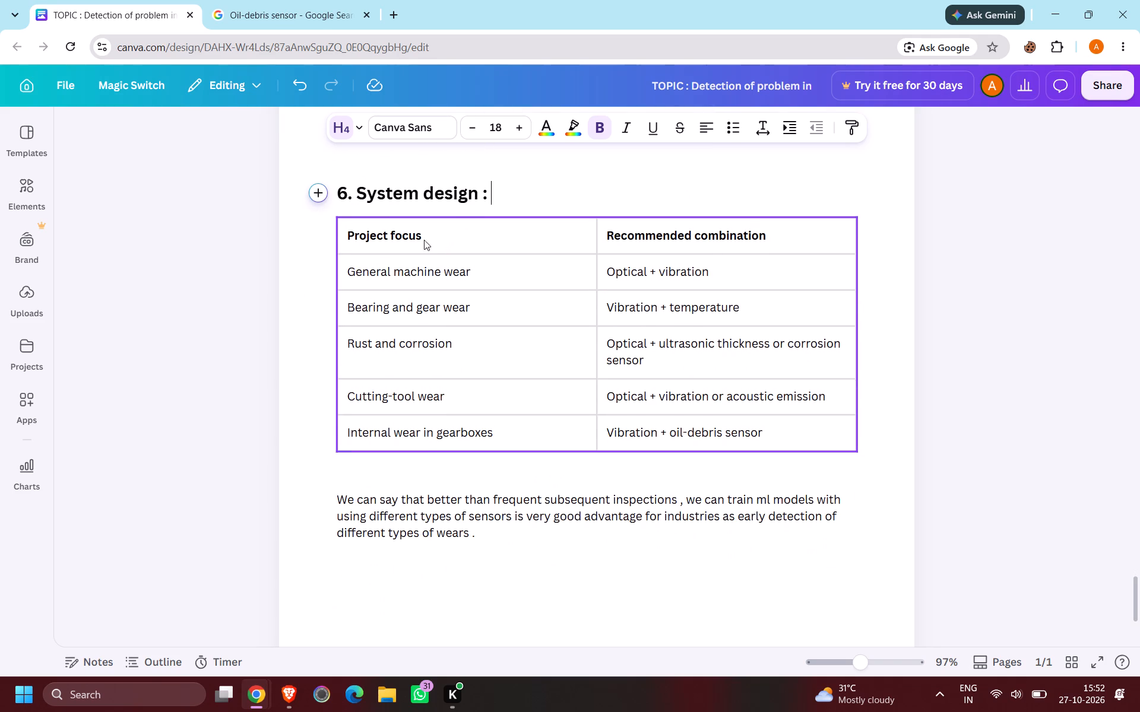
Switch to the Google image results for "Oil-debris sensor" and look through them.
left_click(304, 23)
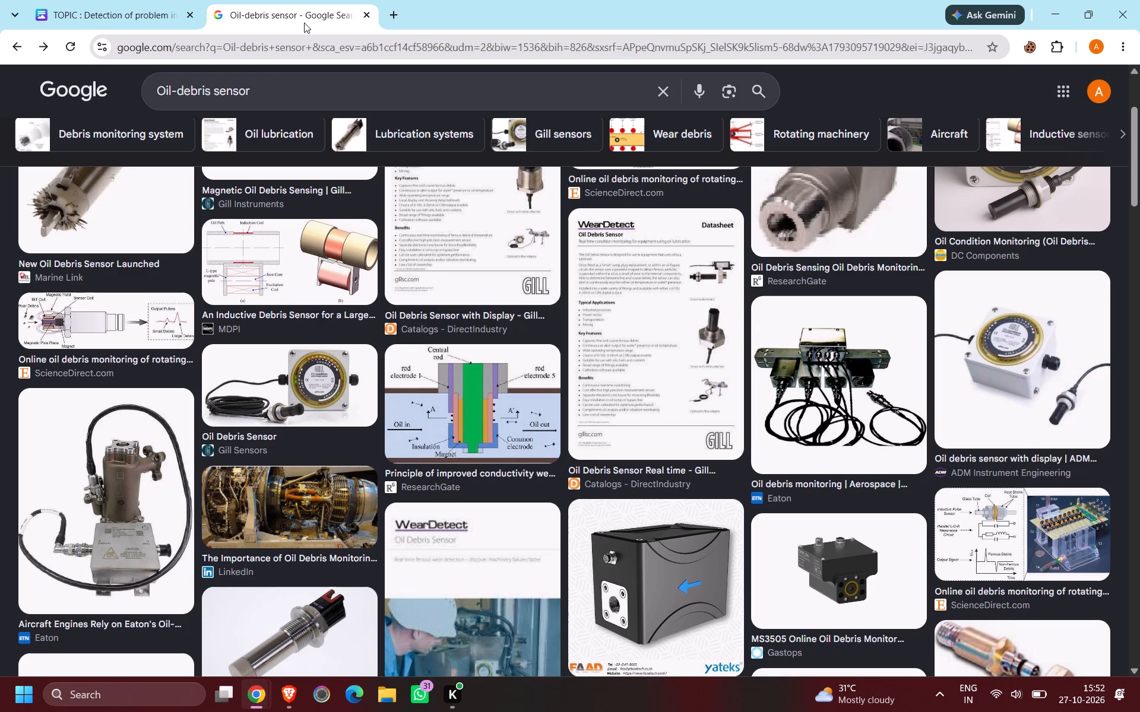
scroll(232, 353, "down", 3)
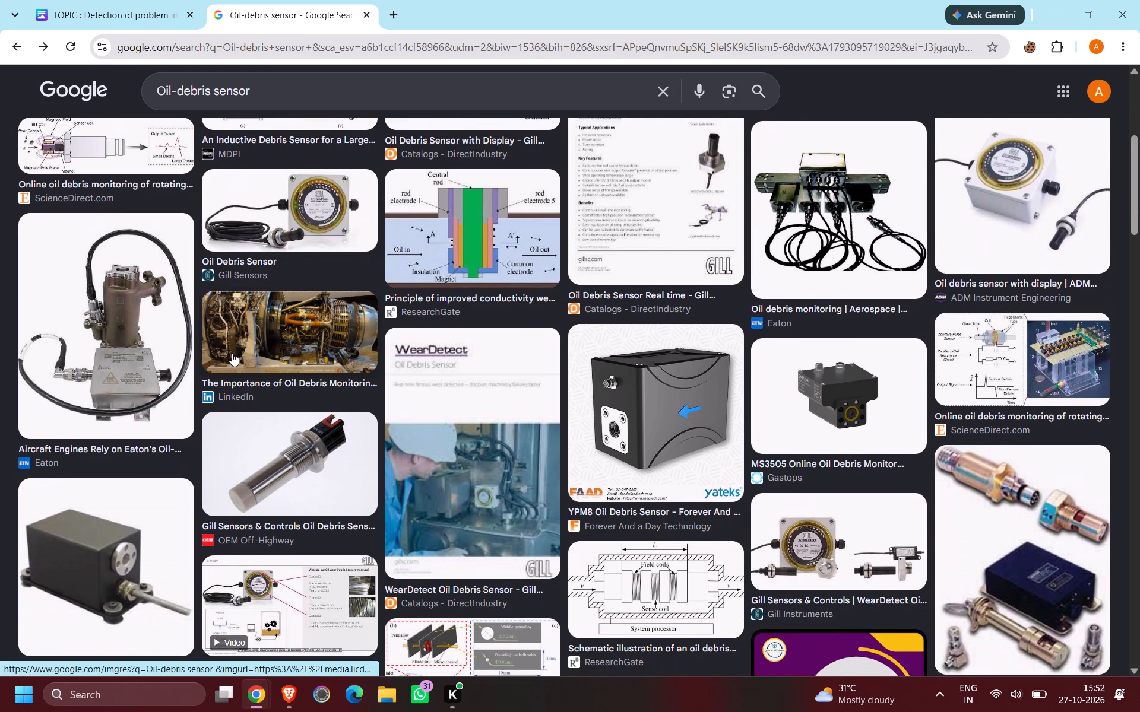